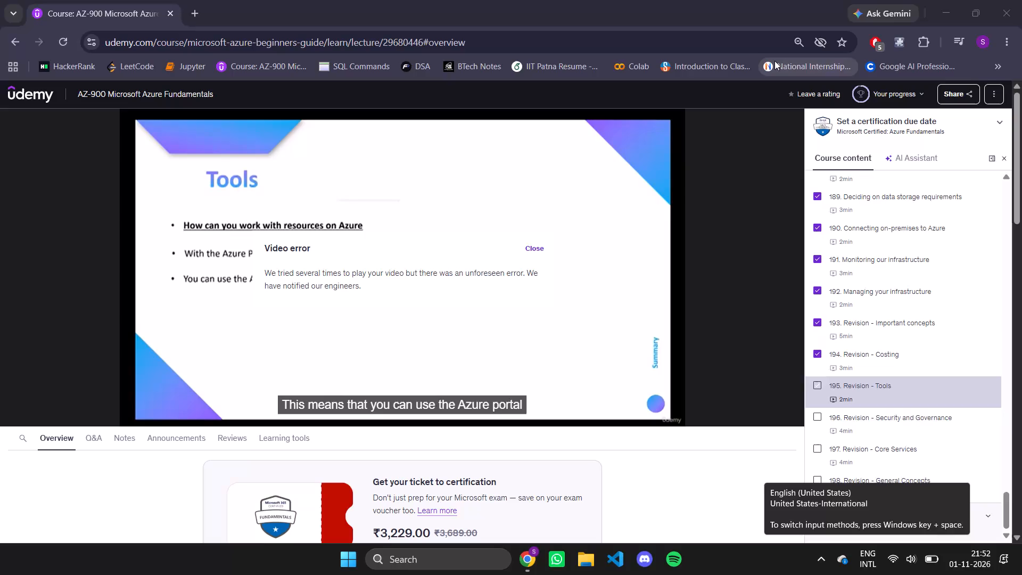
Open the bookmarked Microsoft Azure portal in a new browser tab.
left_click(197, 17)
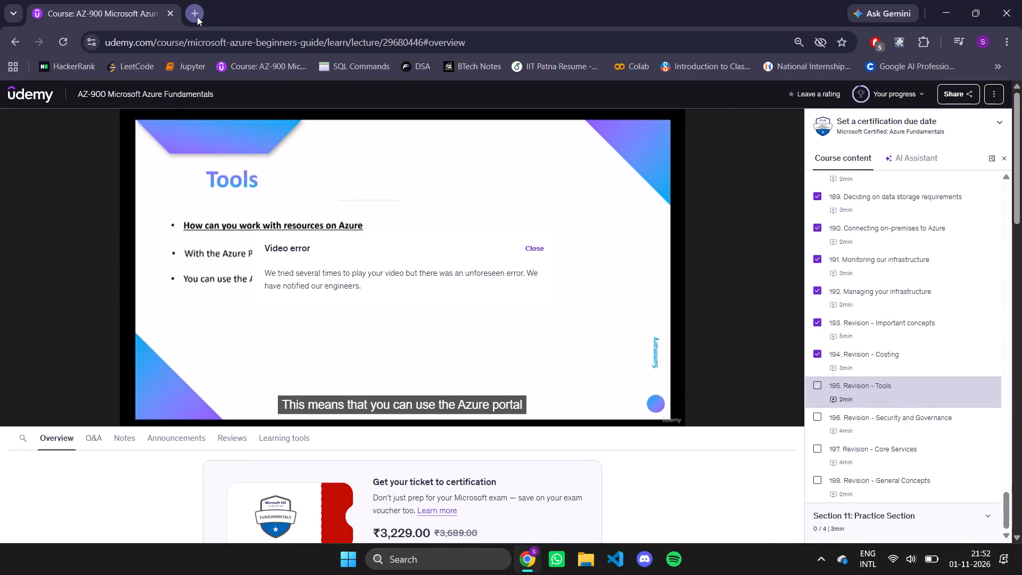
left_click(1000, 67)
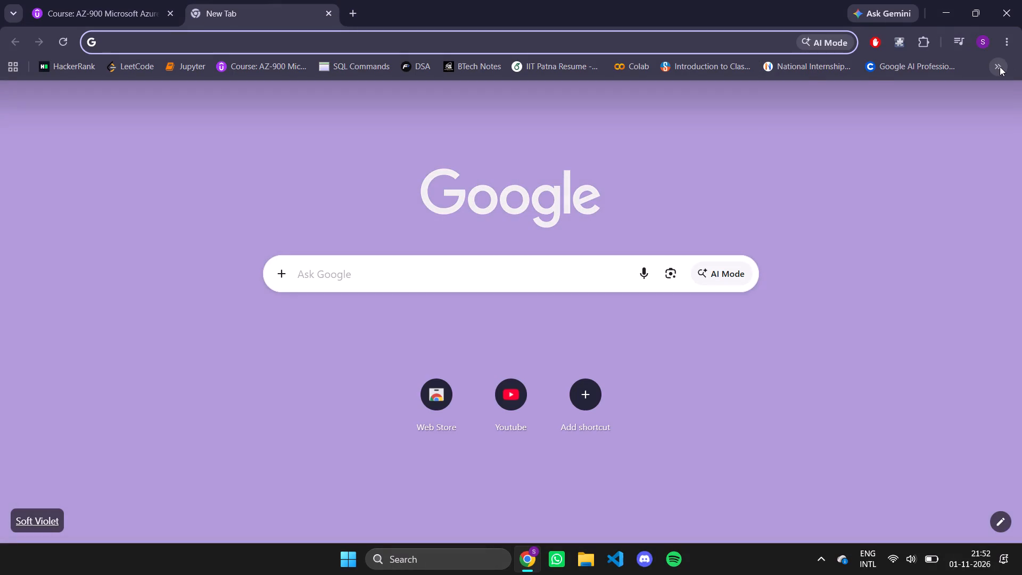
left_click(845, 127)
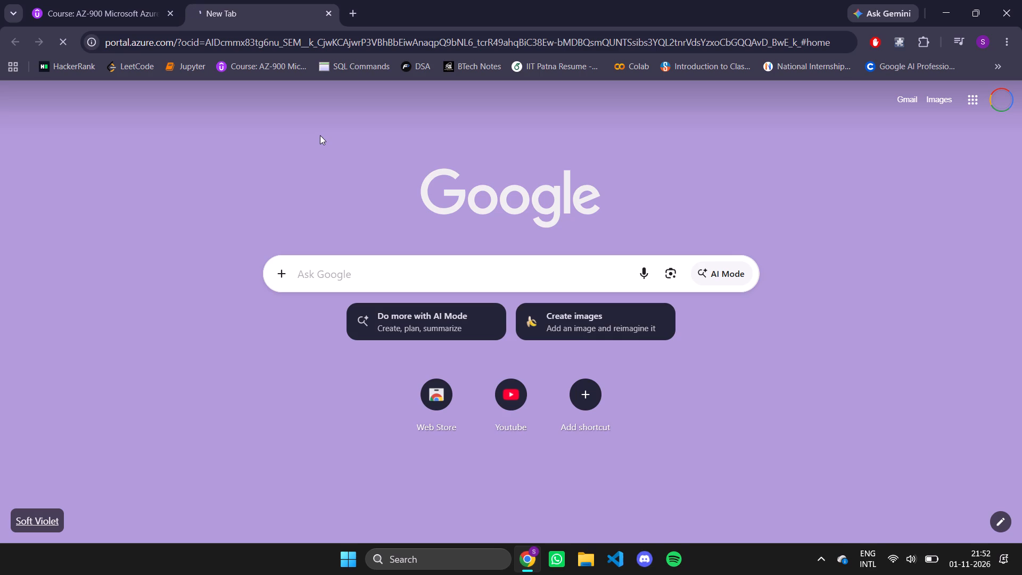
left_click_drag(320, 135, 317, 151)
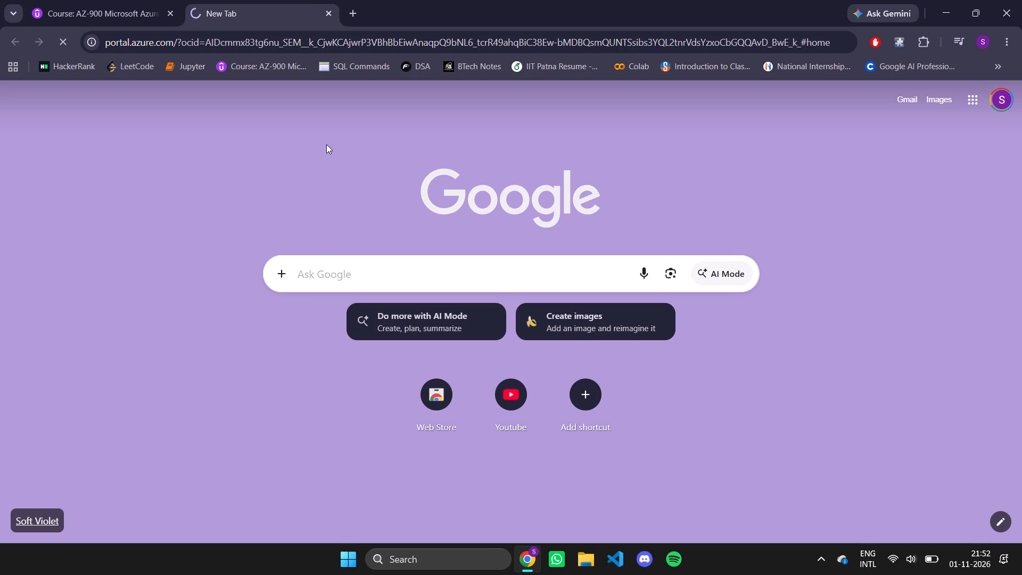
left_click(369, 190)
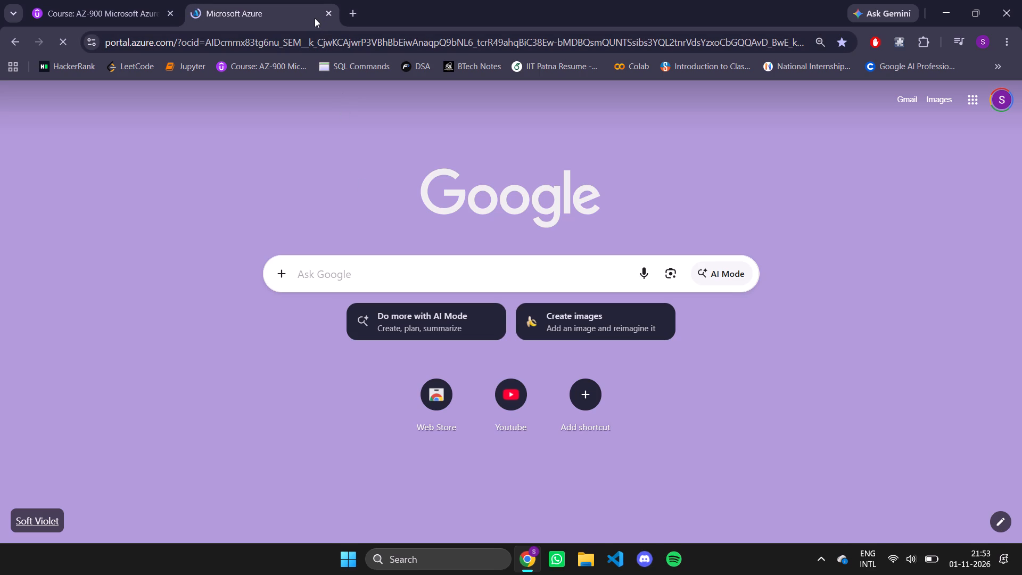
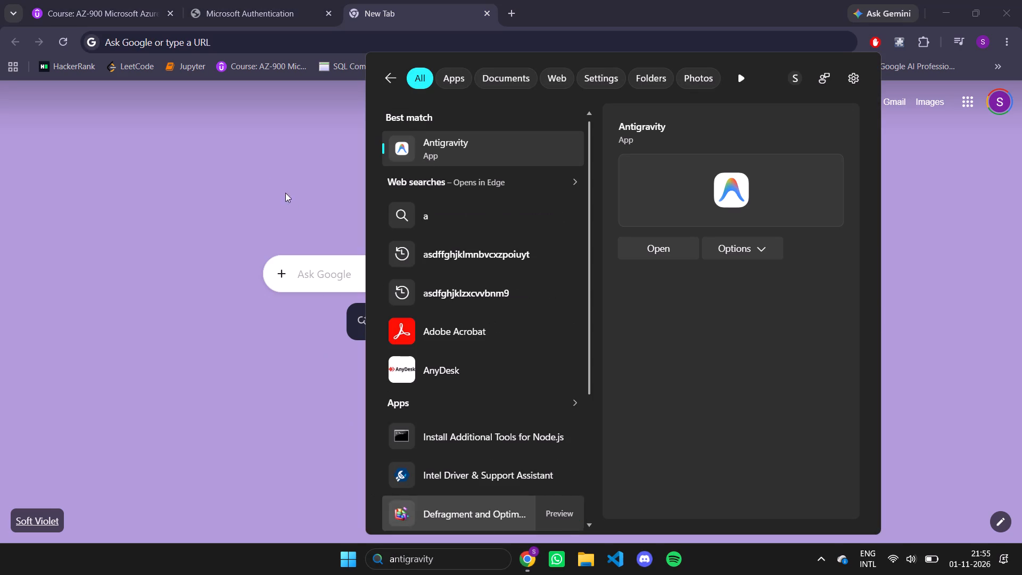
Launch the Antigravity app and bring its window to the front.
left_click(430, 147)
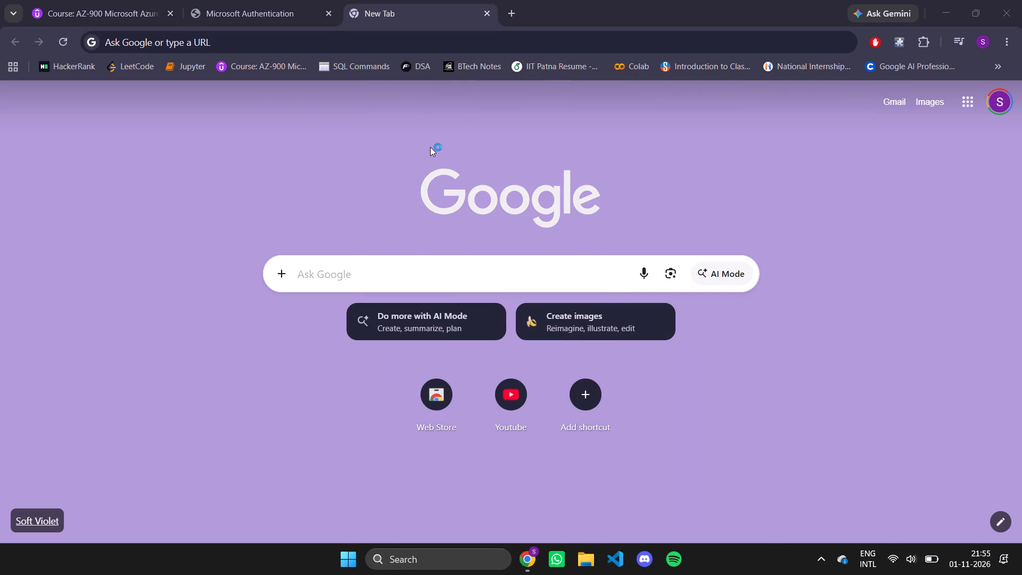
left_click(274, 11)
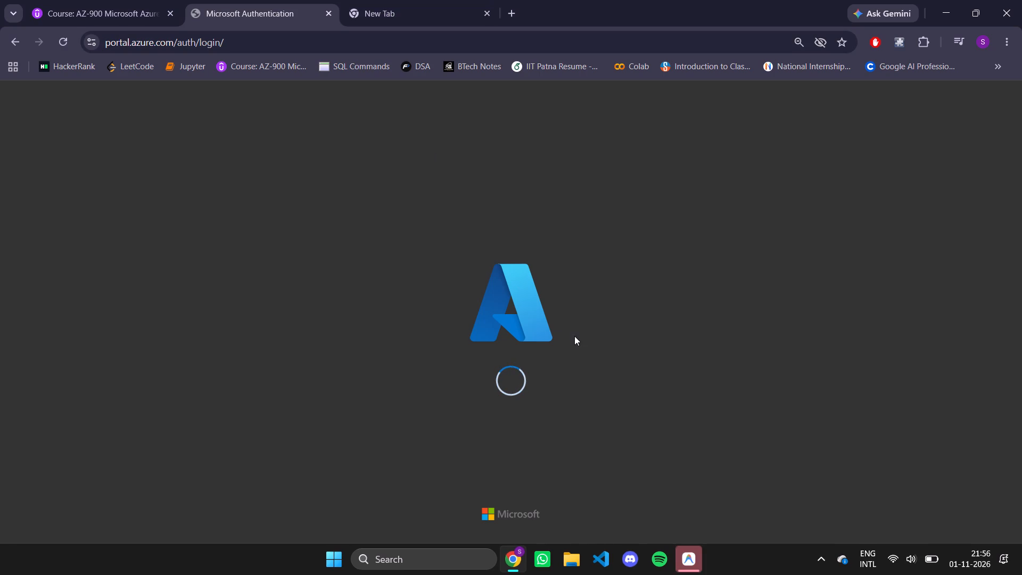
left_click(681, 549)
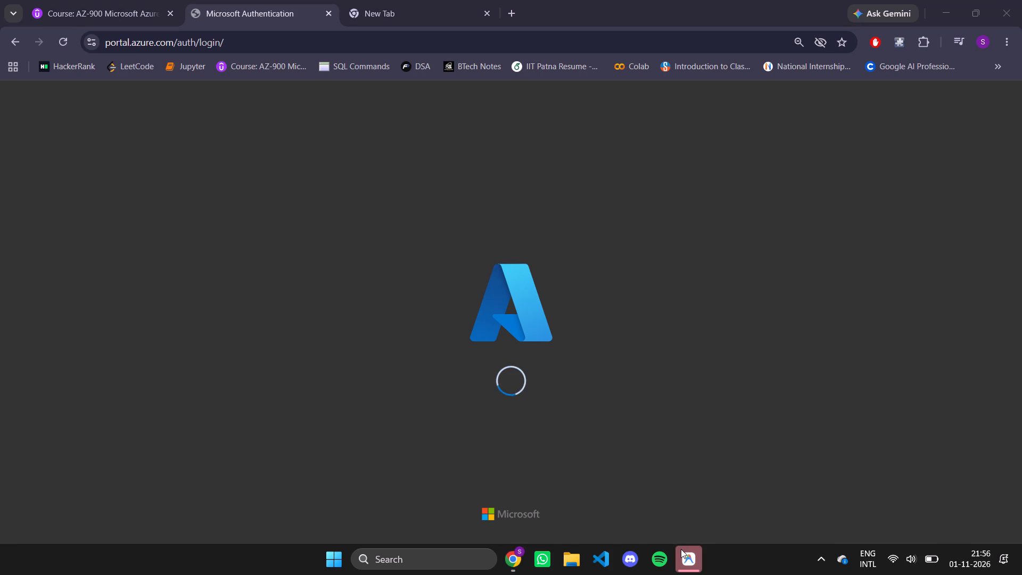
left_click(687, 560)
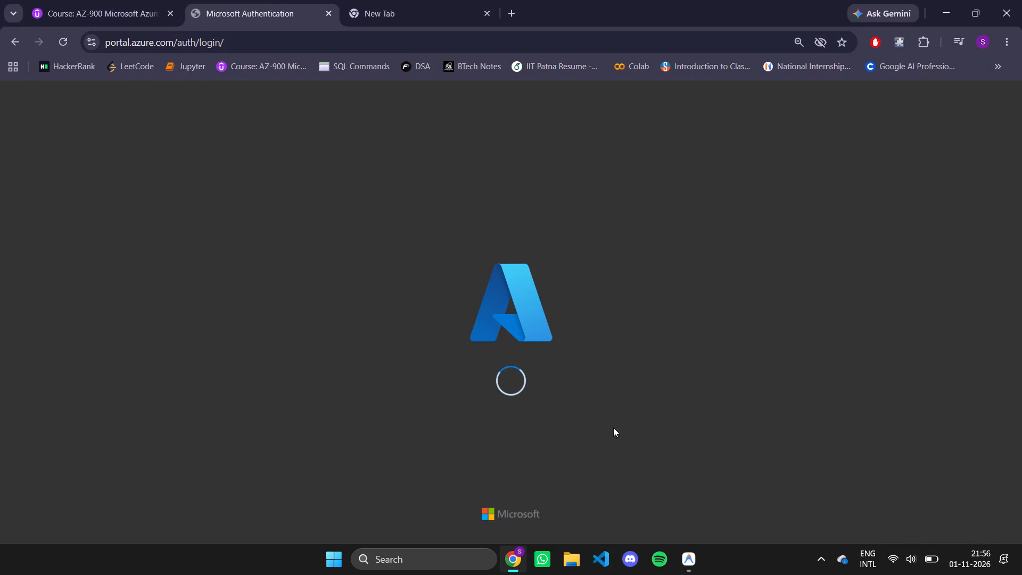
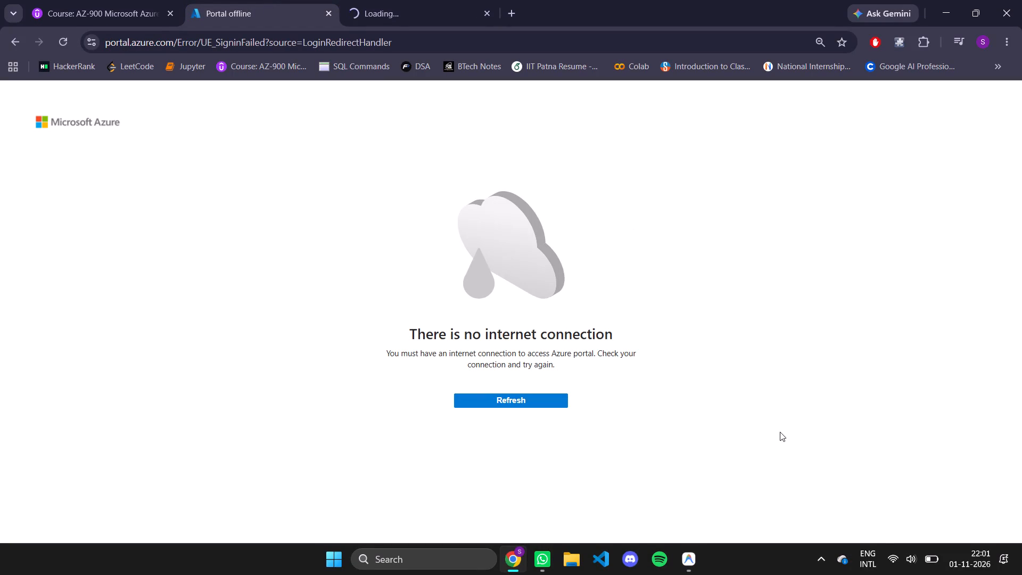
Show the available Wi-Fi networks and select LAPTOP-0G27SLCD 2632 as the network to connect to.
left_click(896, 553)
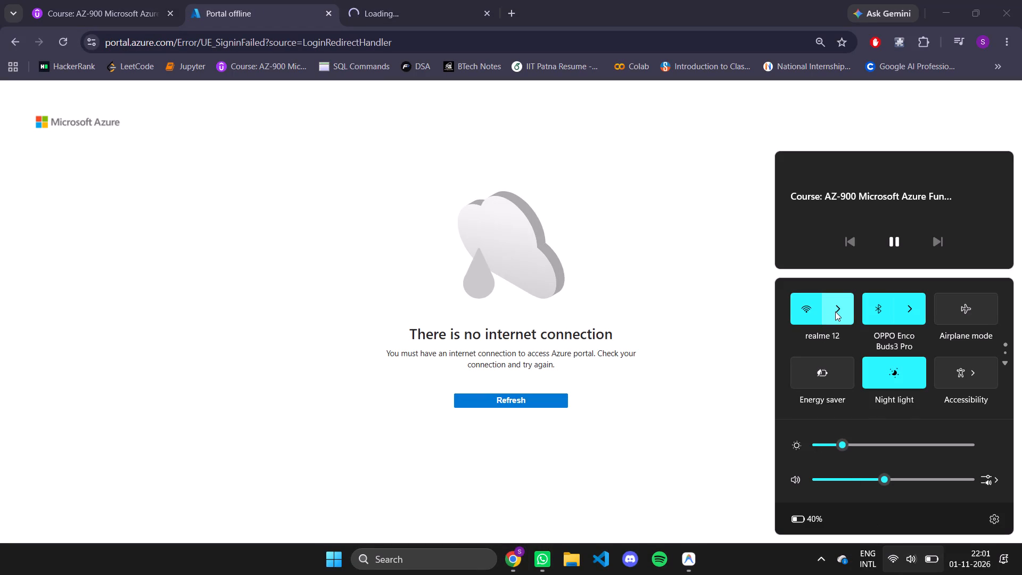
left_click(835, 311)
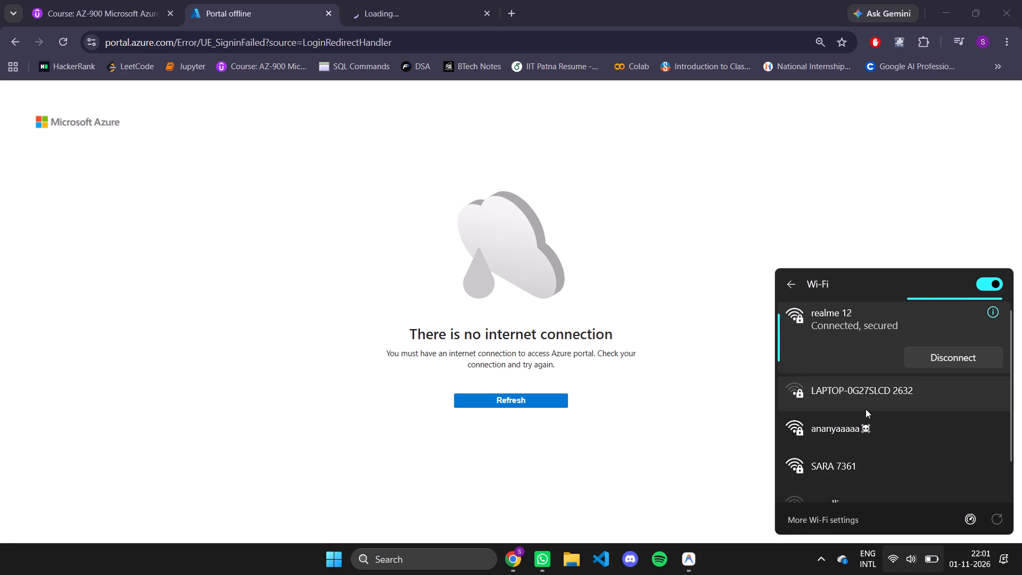
scroll(866, 409, "up", 4)
left_click(879, 392)
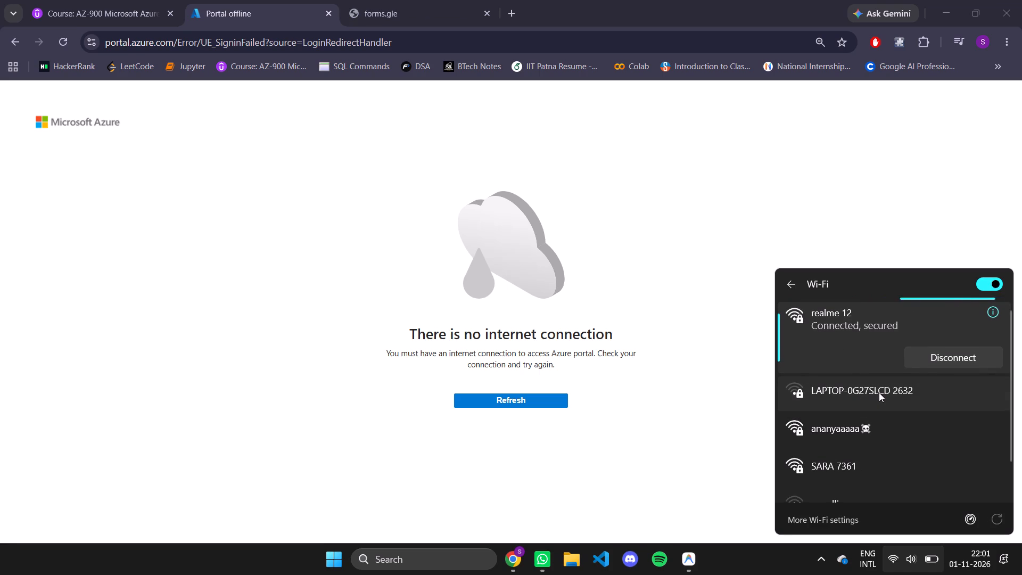
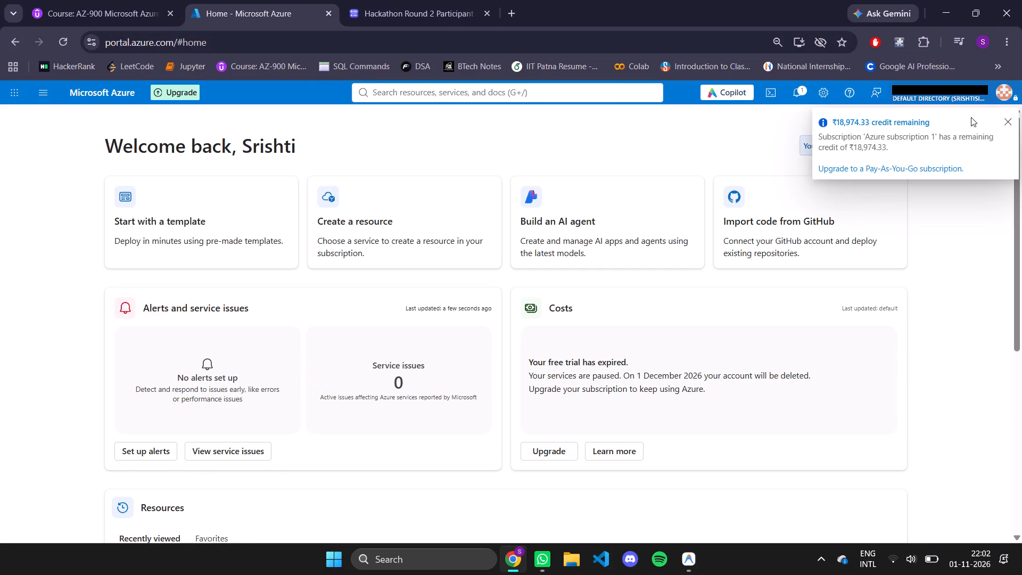
Dismiss the remaining-credit notice on the Azure home page and open the All resources list.
left_click(1007, 118)
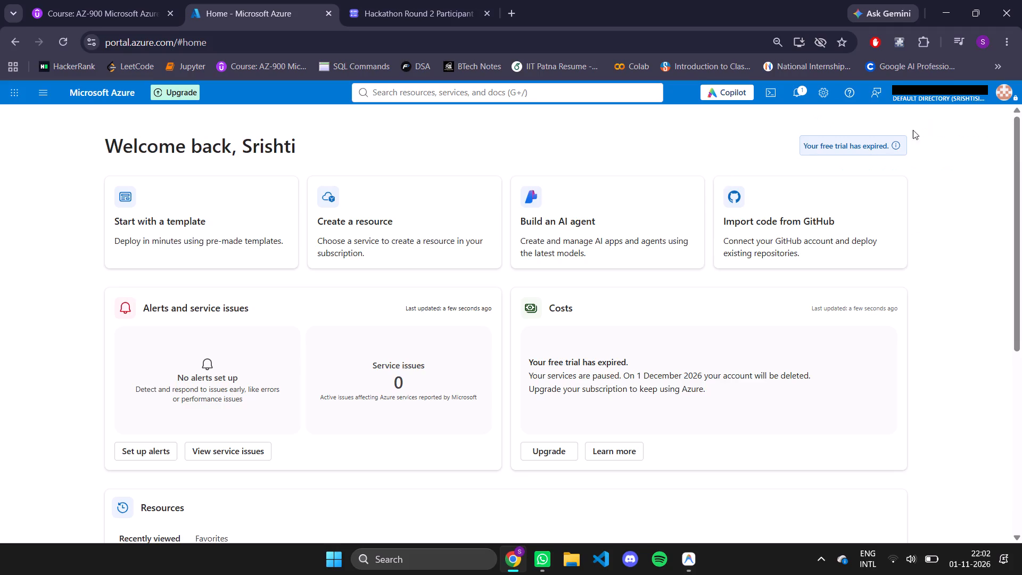
scroll(592, 237, "down", 13)
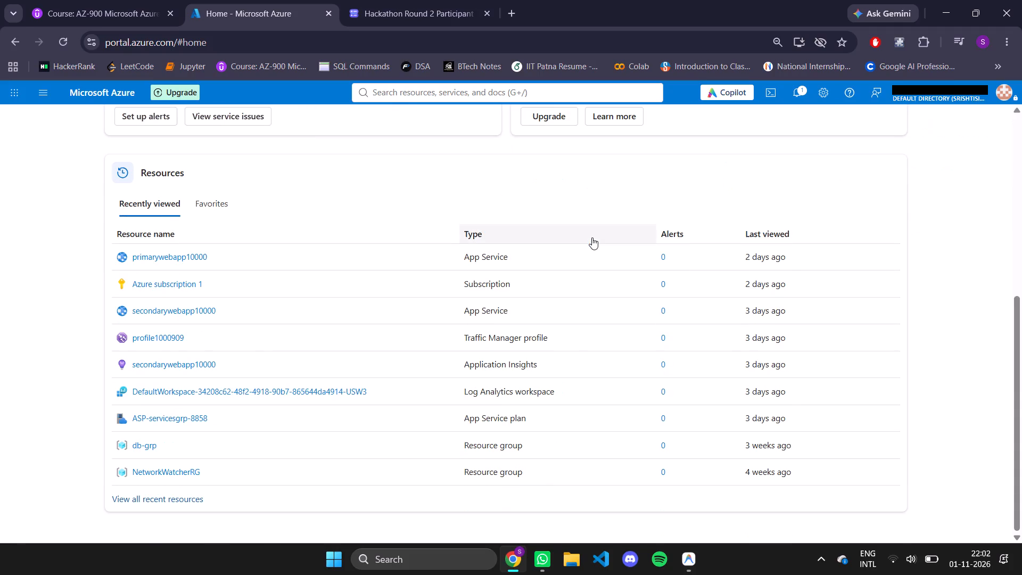
scroll(592, 237, "up", 6)
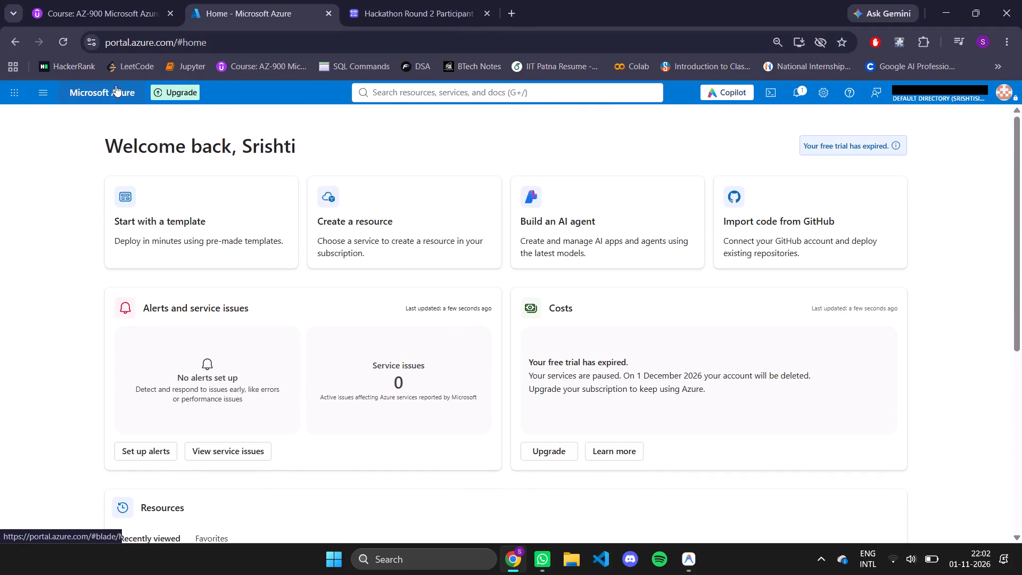
left_click(49, 89)
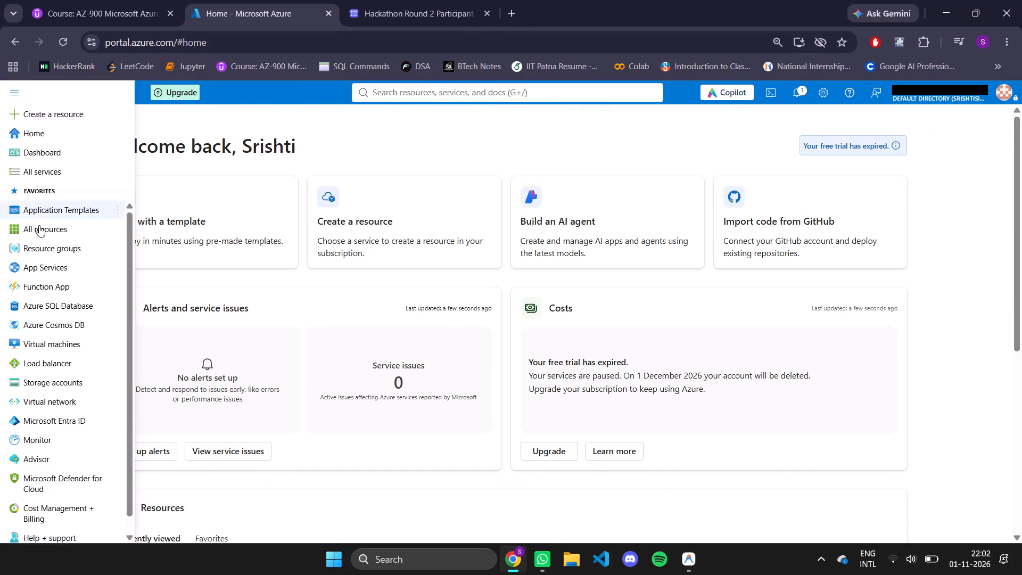
left_click(50, 226)
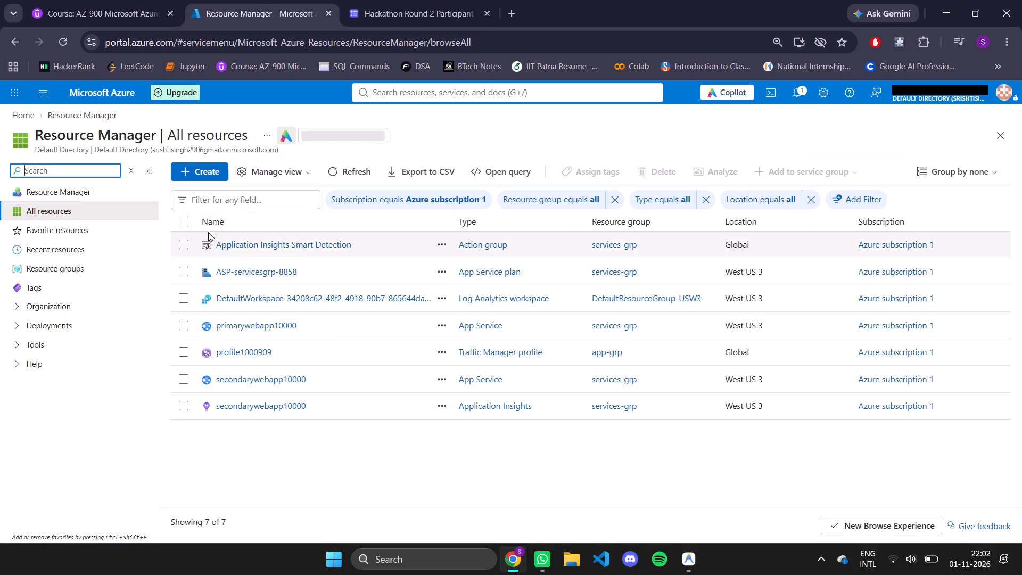
Select every resource listed under Azure subscription 1 and delete them all, entering "delete" as the confirmation text.
left_click(185, 226)
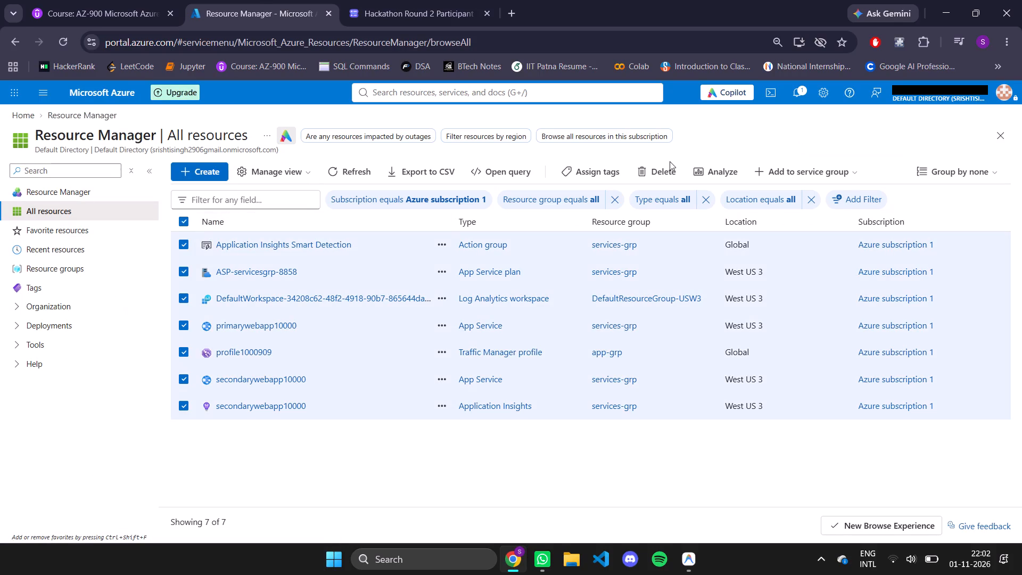
left_click(656, 170)
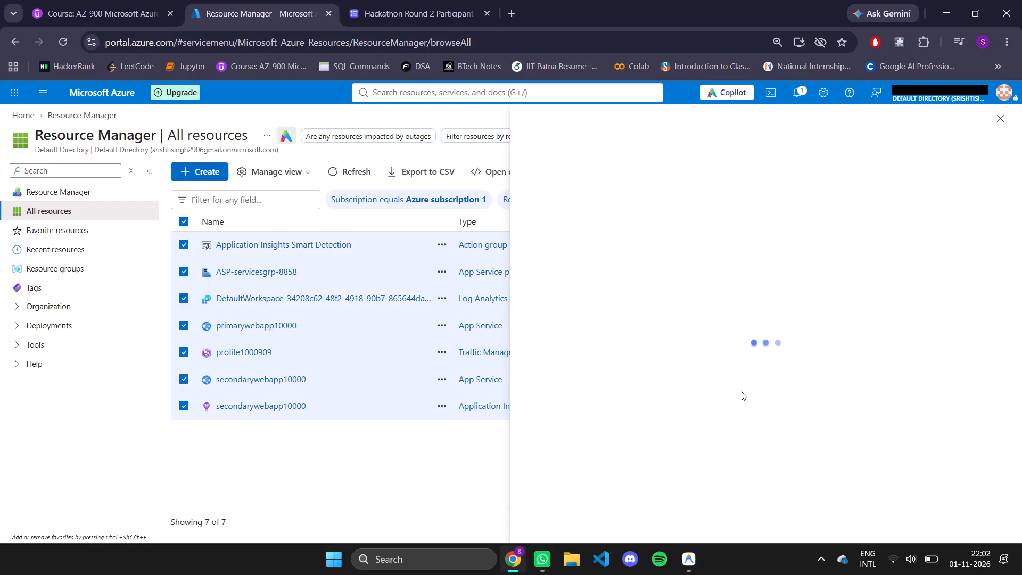
left_click(625, 491)
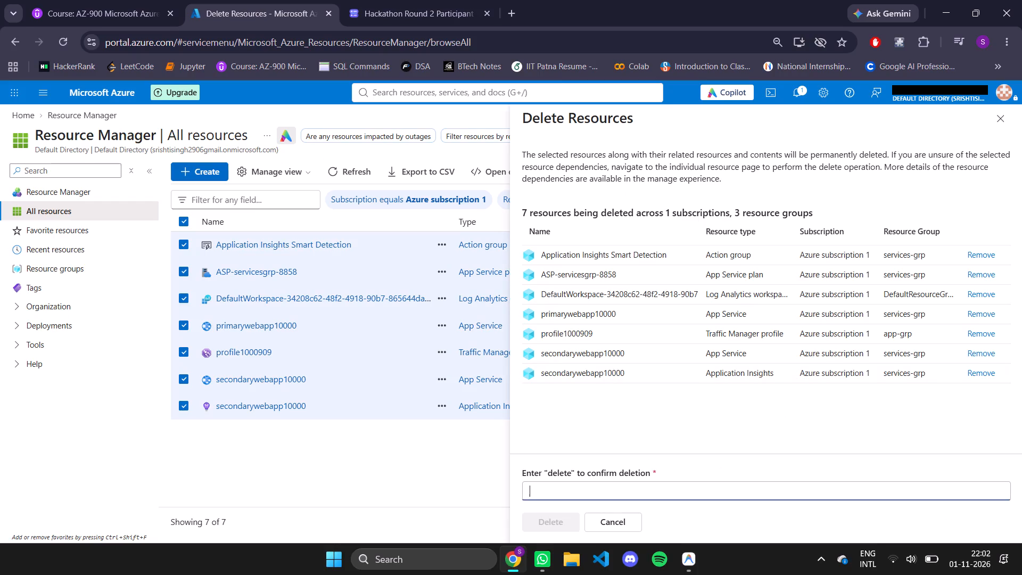
type("dee")
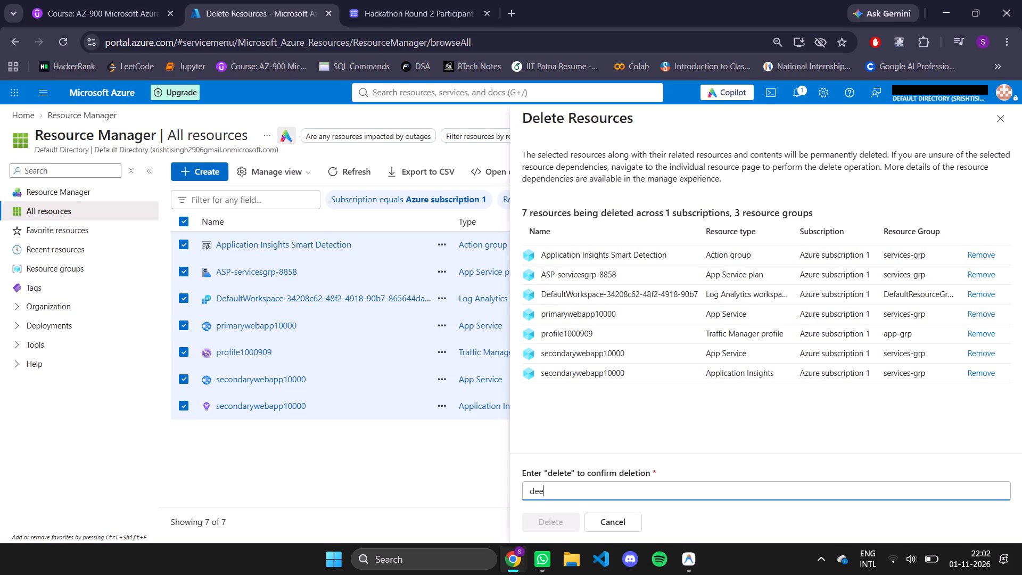
key("BackSpace")
type("lete")
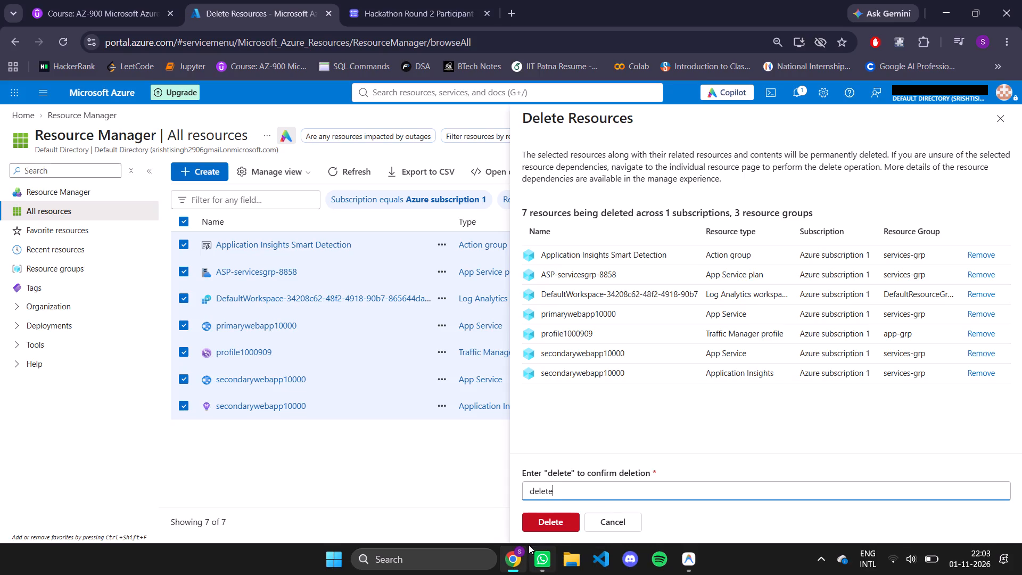
left_click(555, 512)
left_click(547, 524)
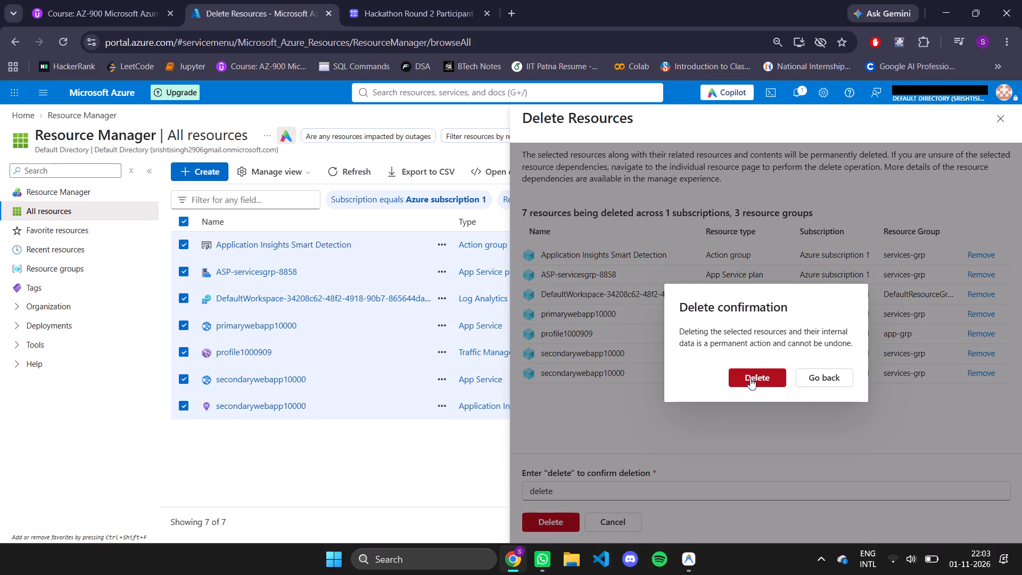
left_click(750, 378)
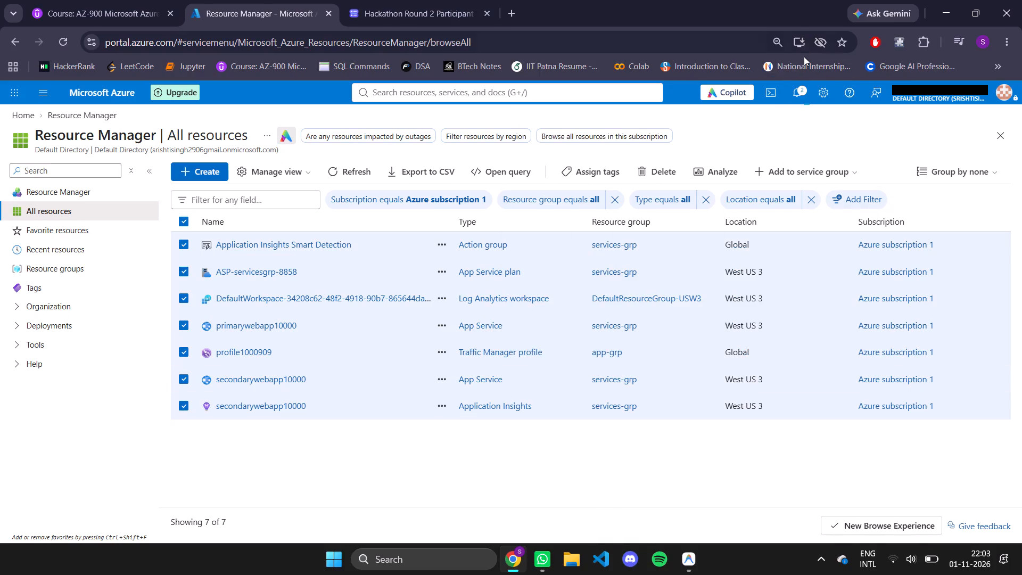
Check the portal notifications for the progress of the resource deletion, and close them.
left_click(798, 89)
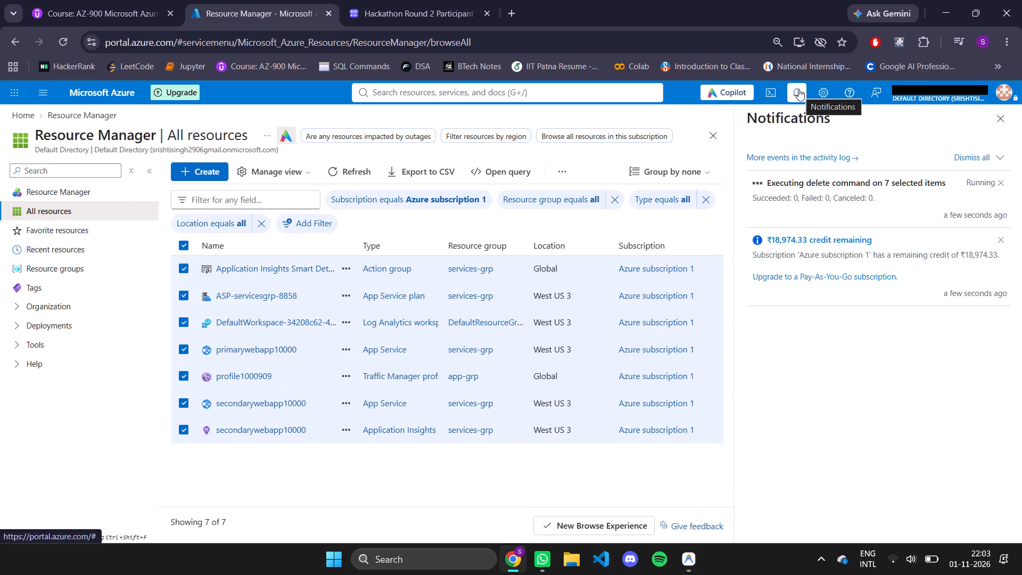
left_click(639, 472)
left_click(1001, 115)
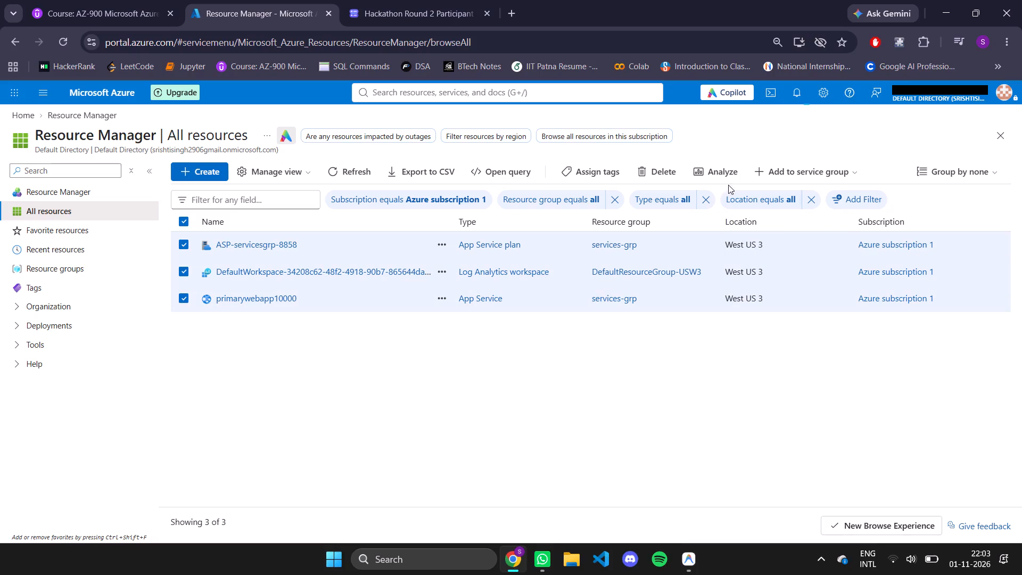
Run the deletion again for the resources still selected in the All resources list, entering "delete" as the confirmation text.
left_click(660, 169)
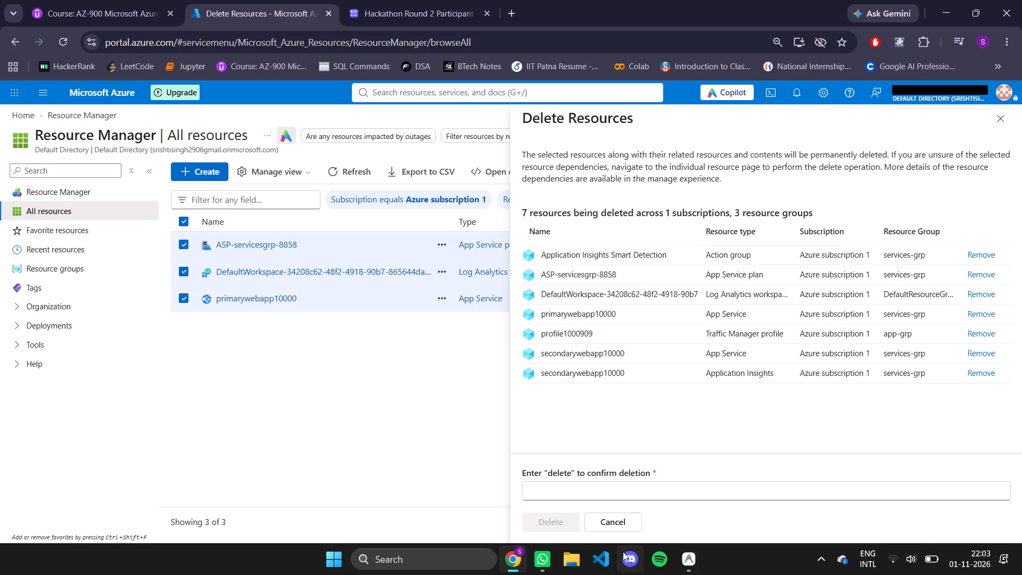
left_click(585, 492)
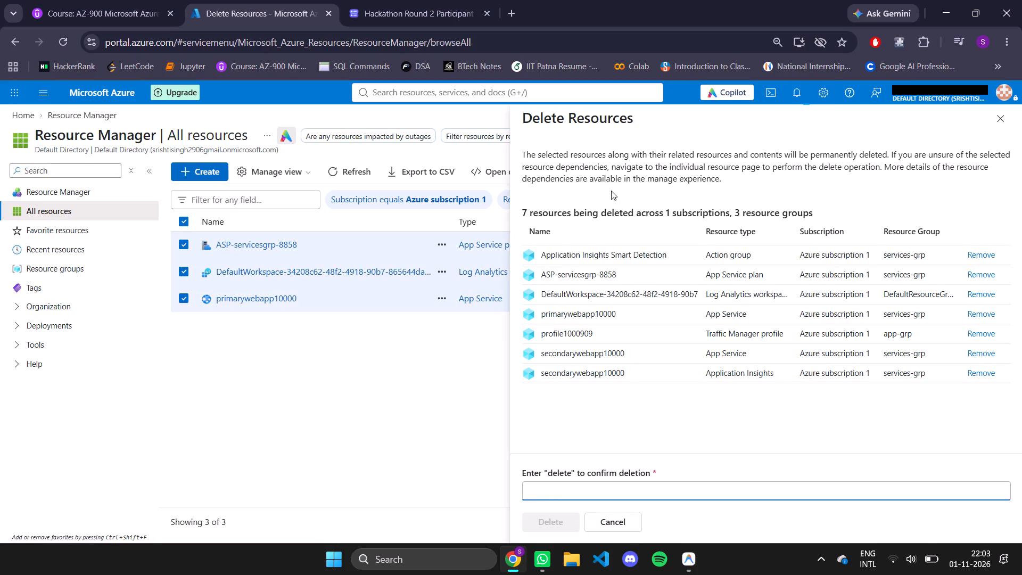
type("dde")
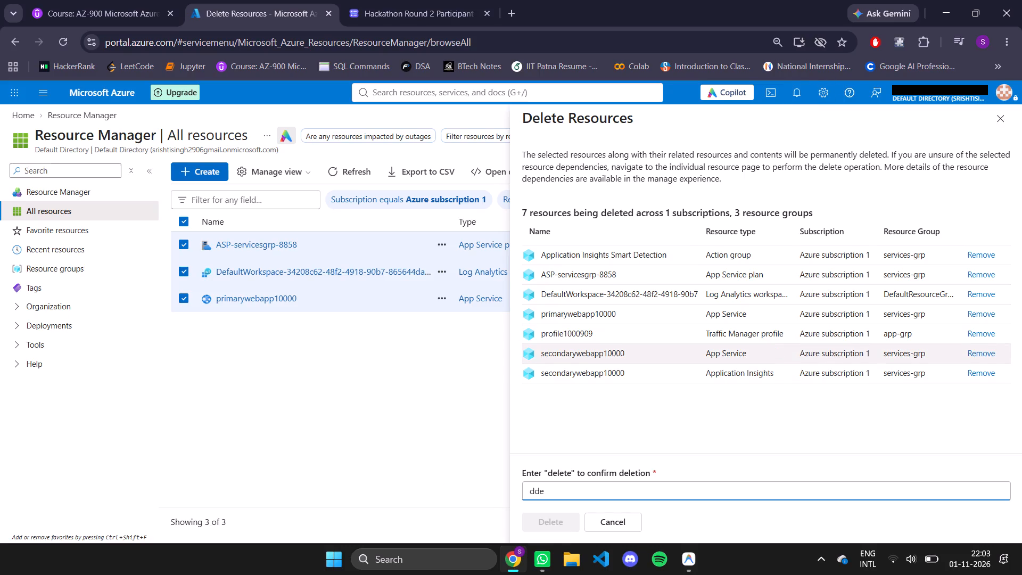
key("BackSpace")
key("BackSpace")
key("e")
type("lete")
key("Return")
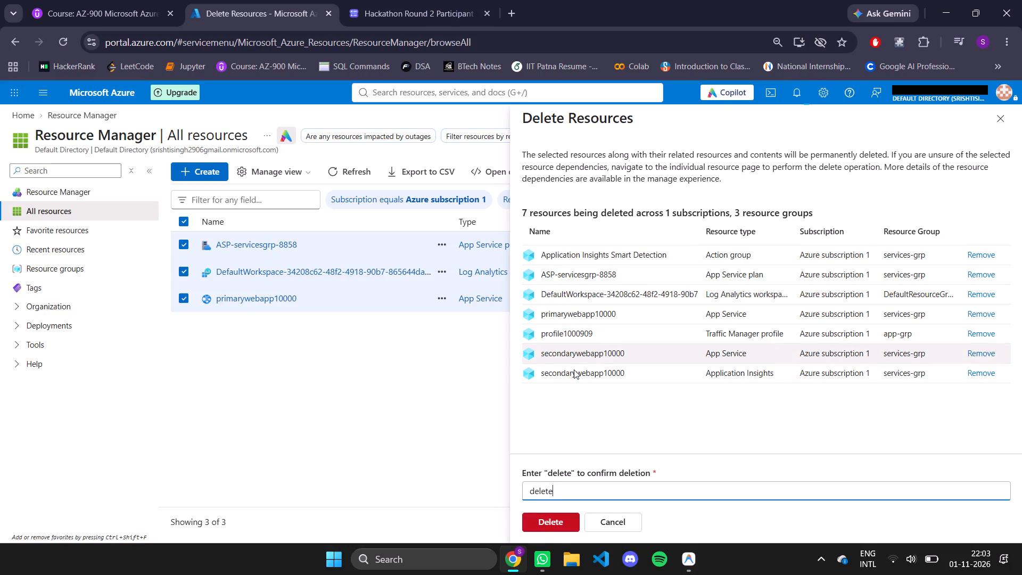
left_click(539, 529)
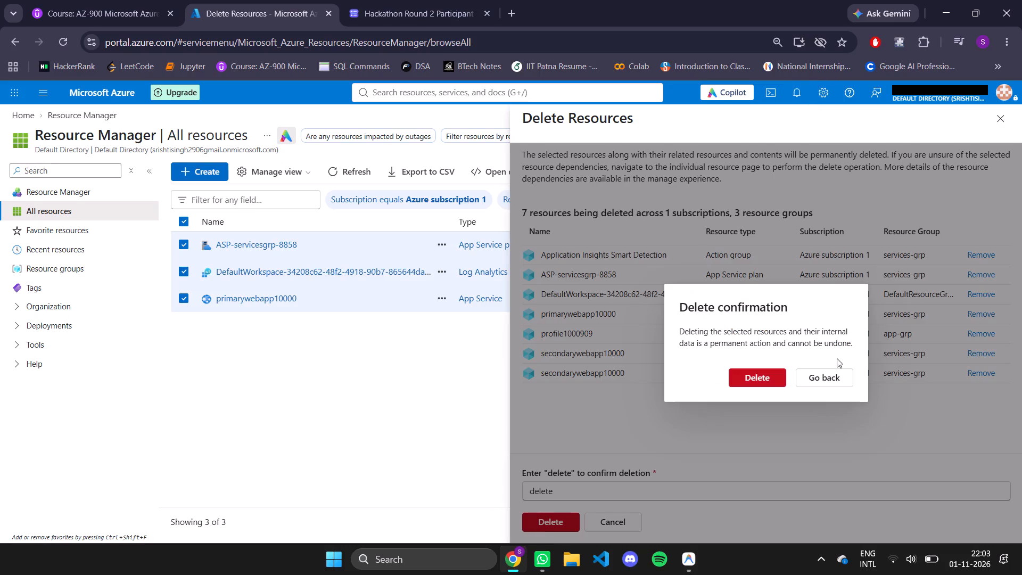
left_click(745, 379)
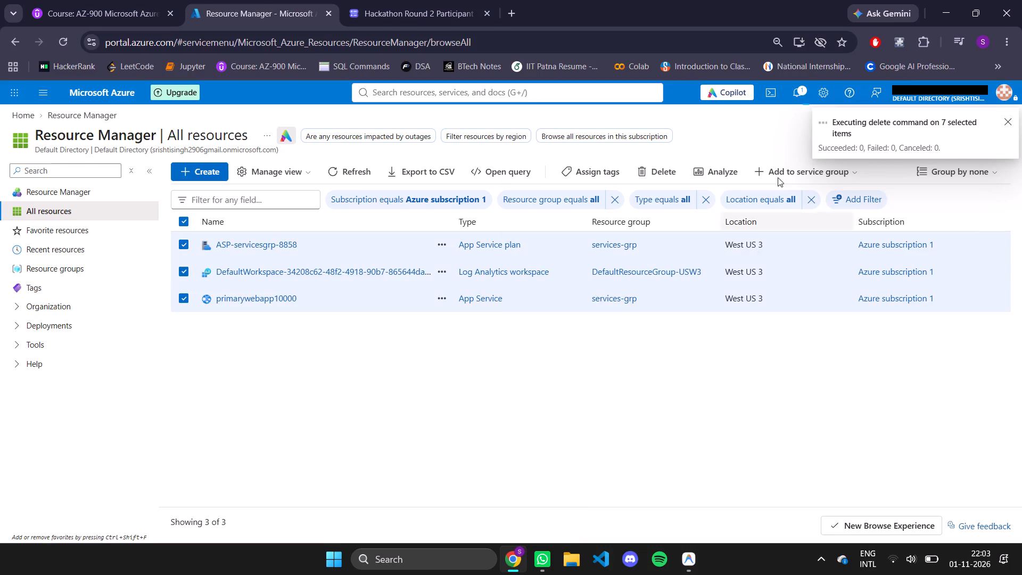
Check the deletion progress in the portal notifications, dismiss the remaining-credit notice there, and close the notifications.
left_click(802, 88)
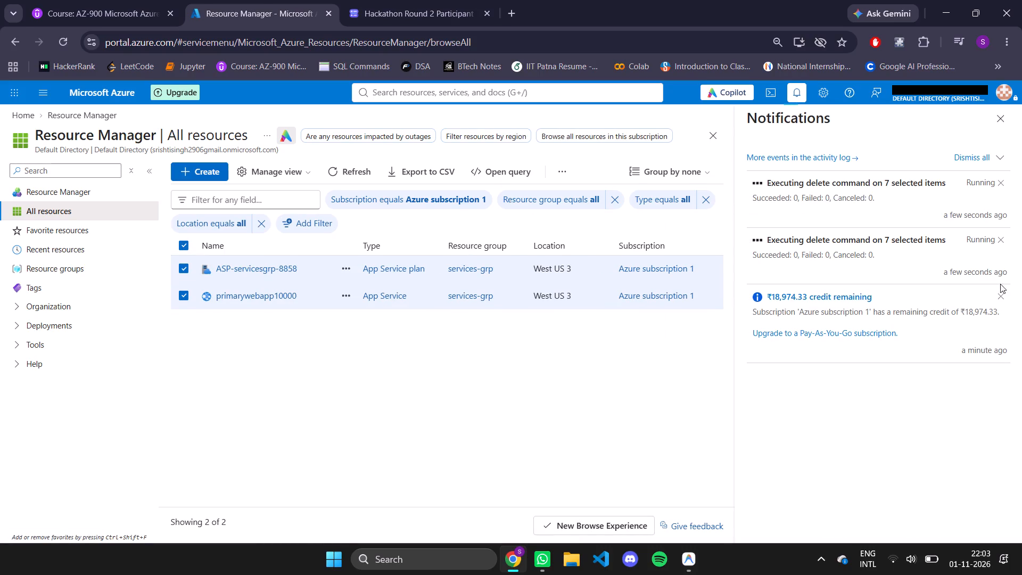
left_click(1001, 299)
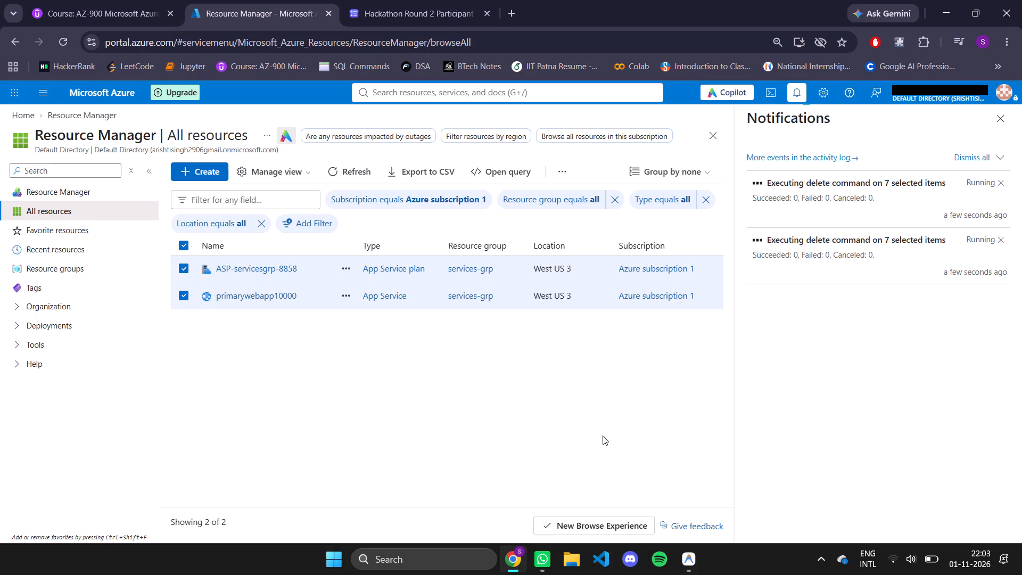
left_click(603, 436)
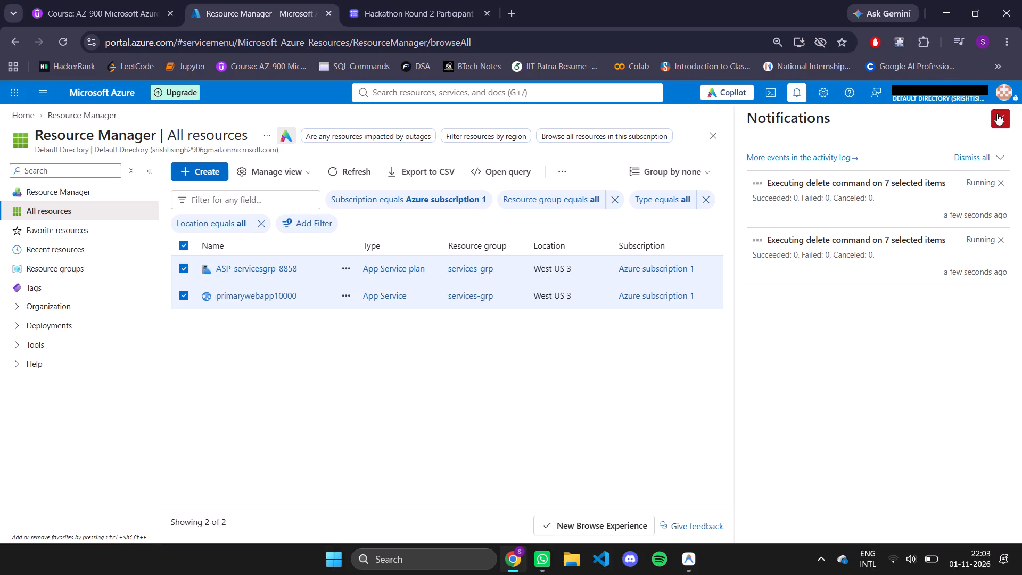
left_click(997, 113)
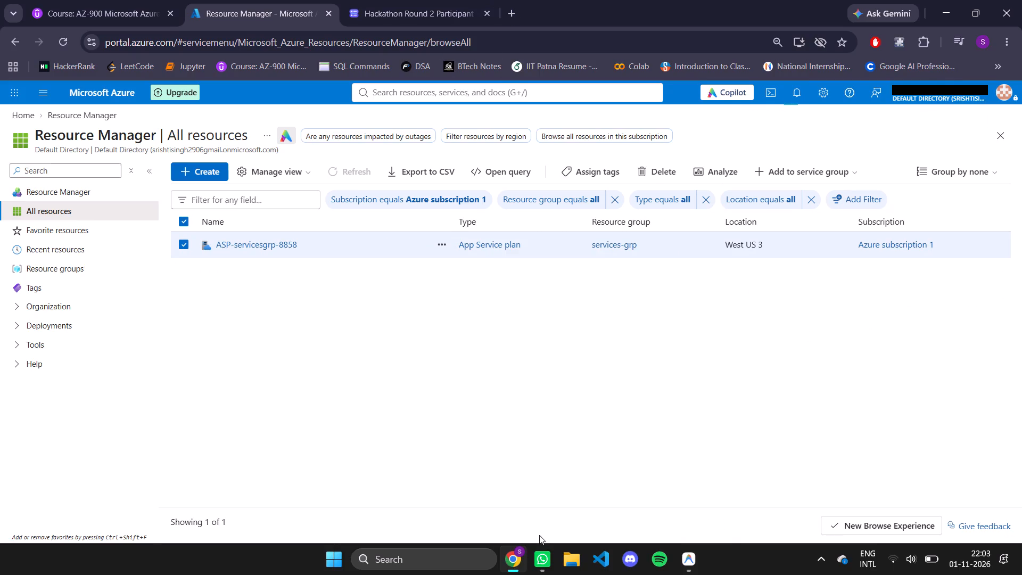
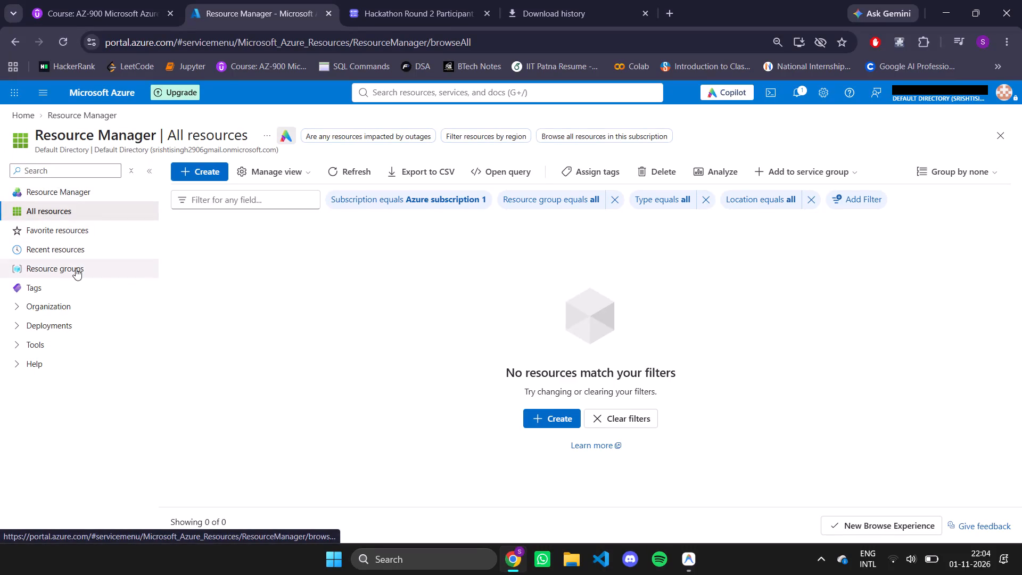
Open the Resource groups list, select all groups to look for a bulk delete option, and clear the selection.
left_click(76, 268)
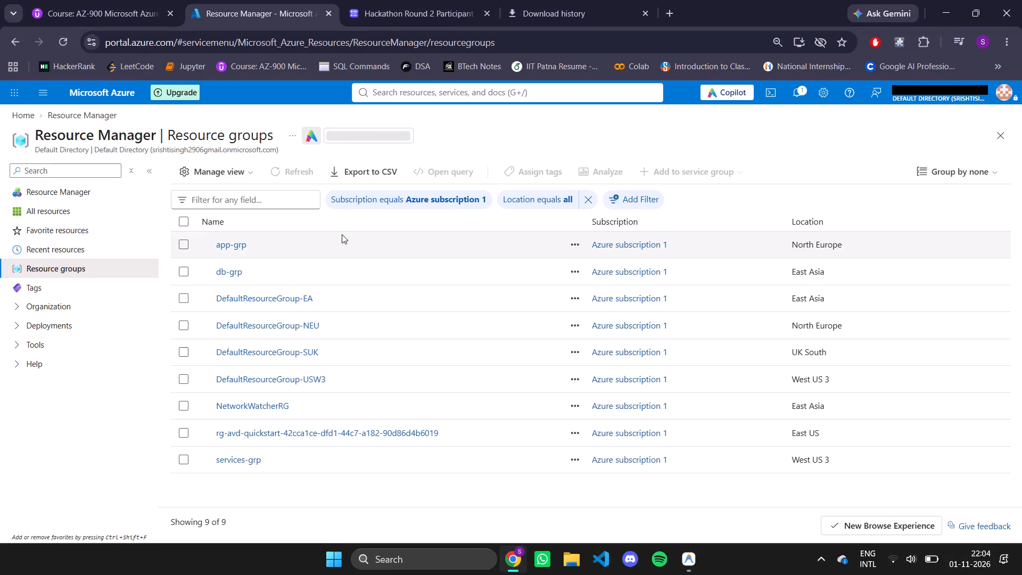
left_click(183, 224)
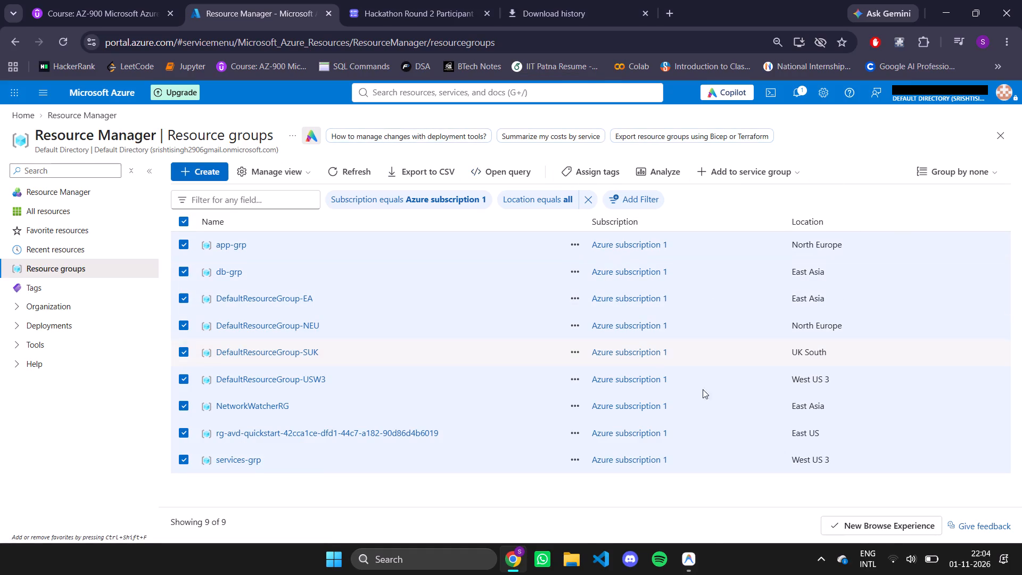
left_click(818, 196)
left_click(229, 500)
left_click(187, 243)
left_click(184, 223)
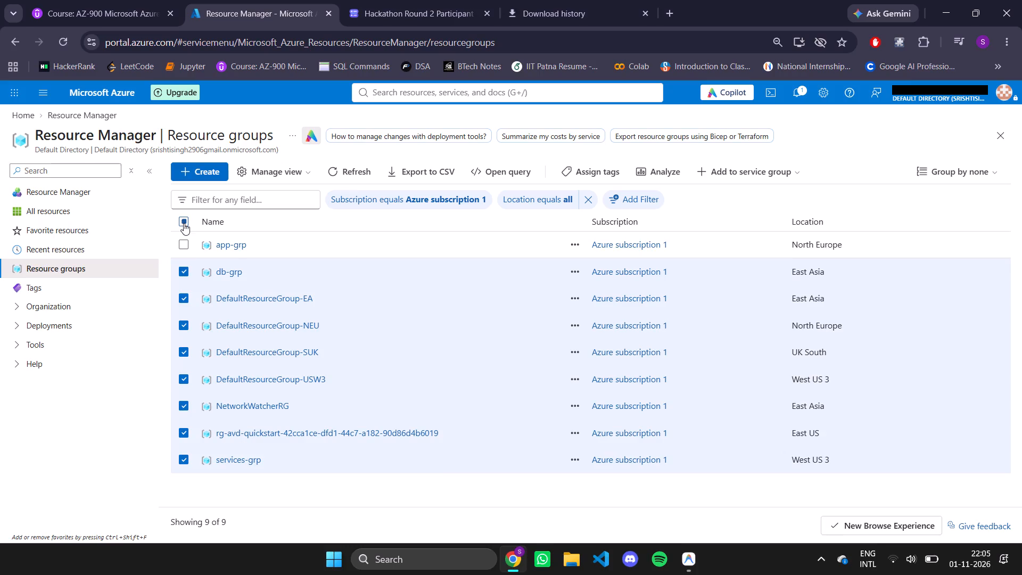
left_click(184, 223)
Open the app-grp resource group to view its overview, look through the list's extra commands, and close the group.
left_click(224, 242)
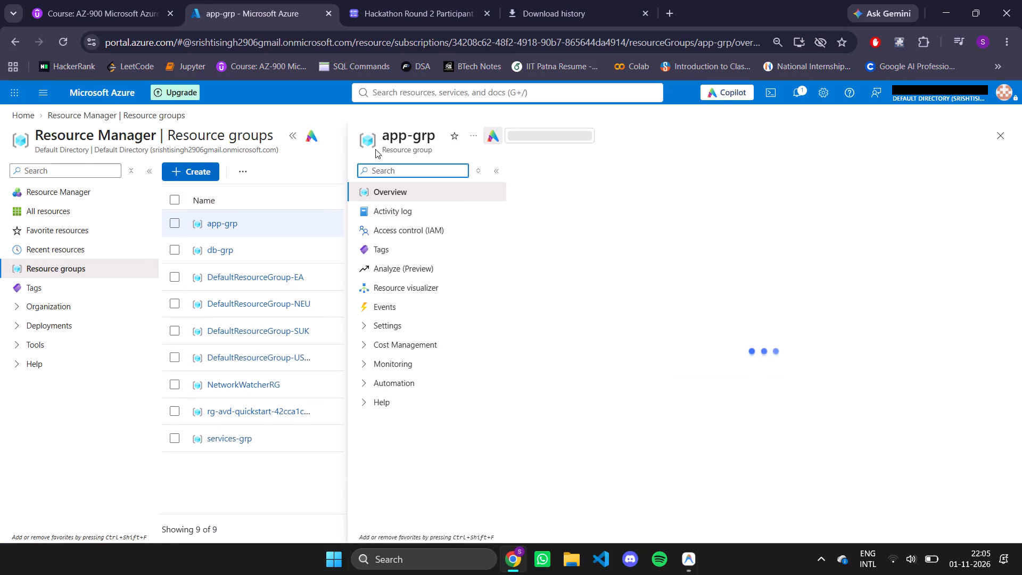
left_click(256, 198)
left_click(240, 176)
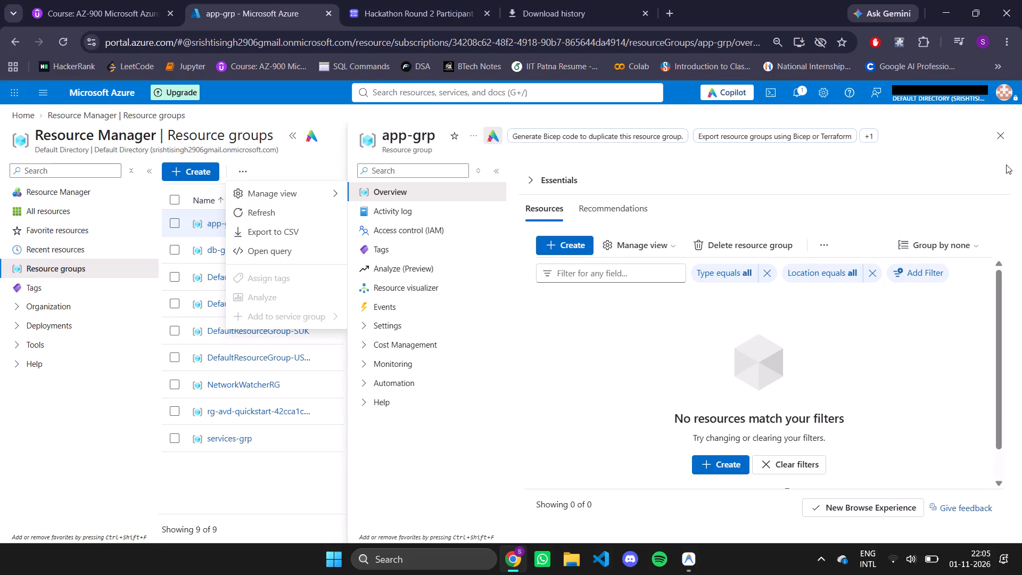
left_click(996, 134)
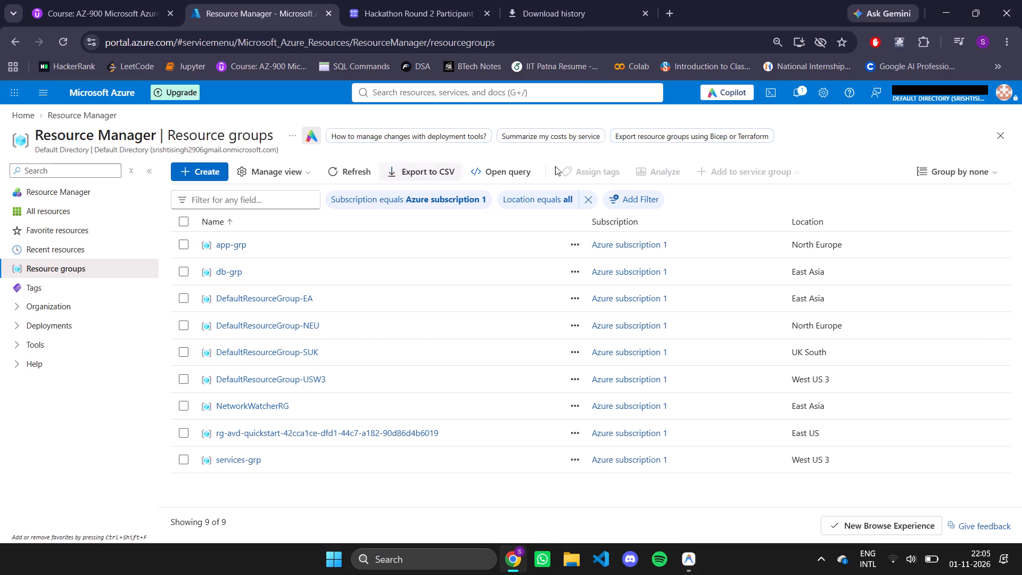
Look for a delete option in the Resource groups list's view, filter and grouping commands, selecting app-grp alone and all groups after reloading.
left_click(186, 244)
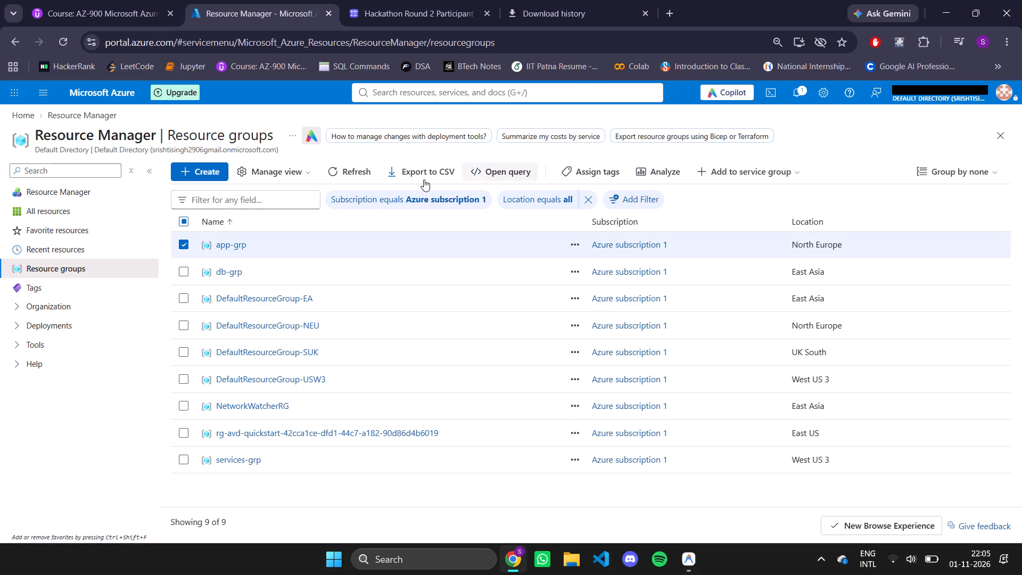
left_click(309, 168)
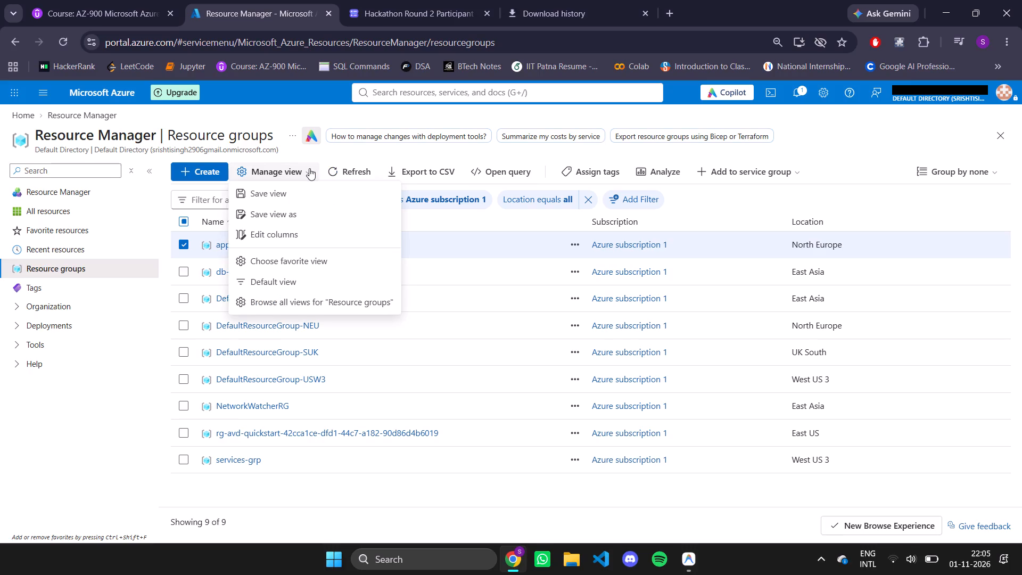
left_click(309, 168)
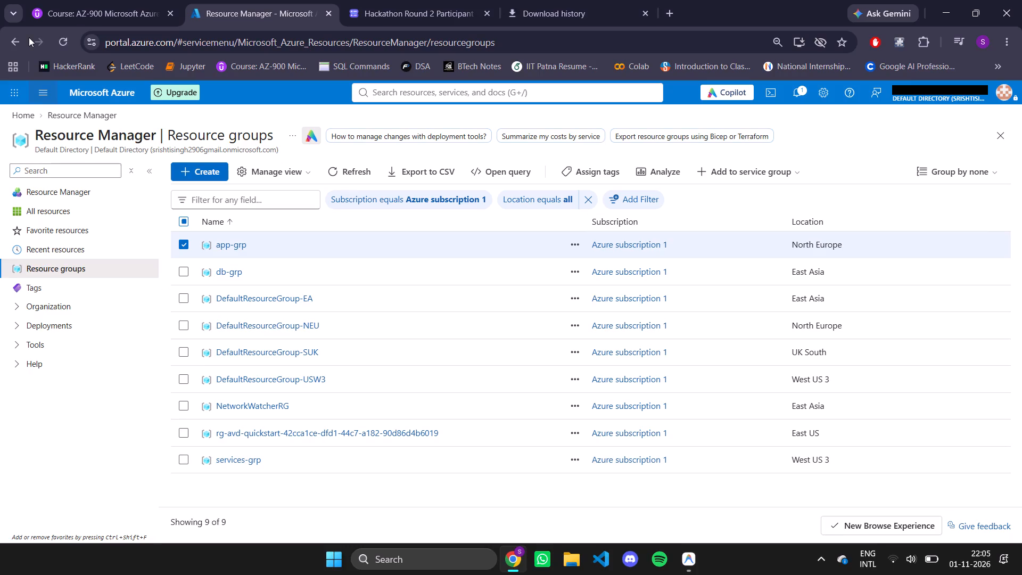
left_click(41, 93)
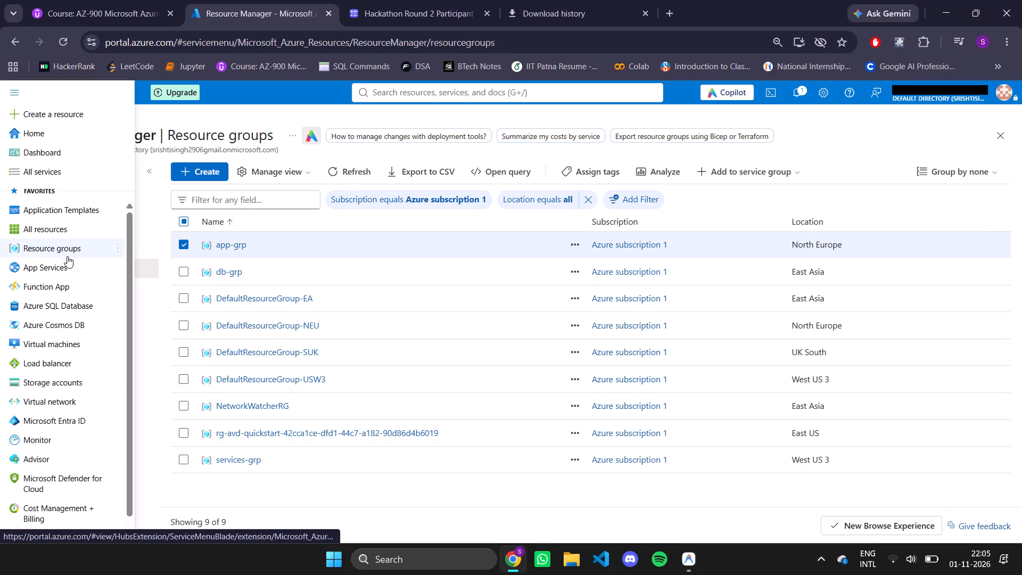
left_click(69, 252)
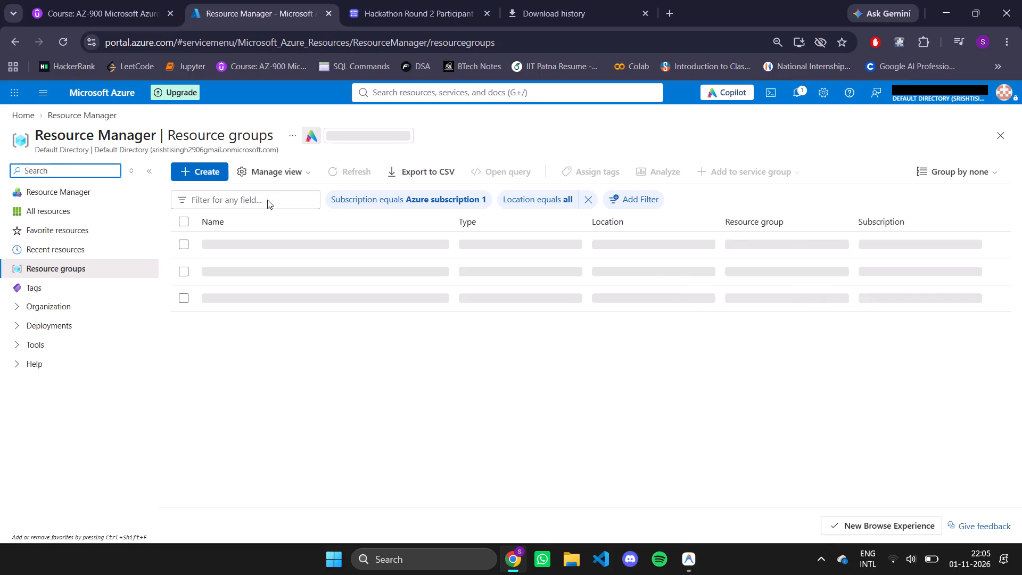
left_click(188, 224)
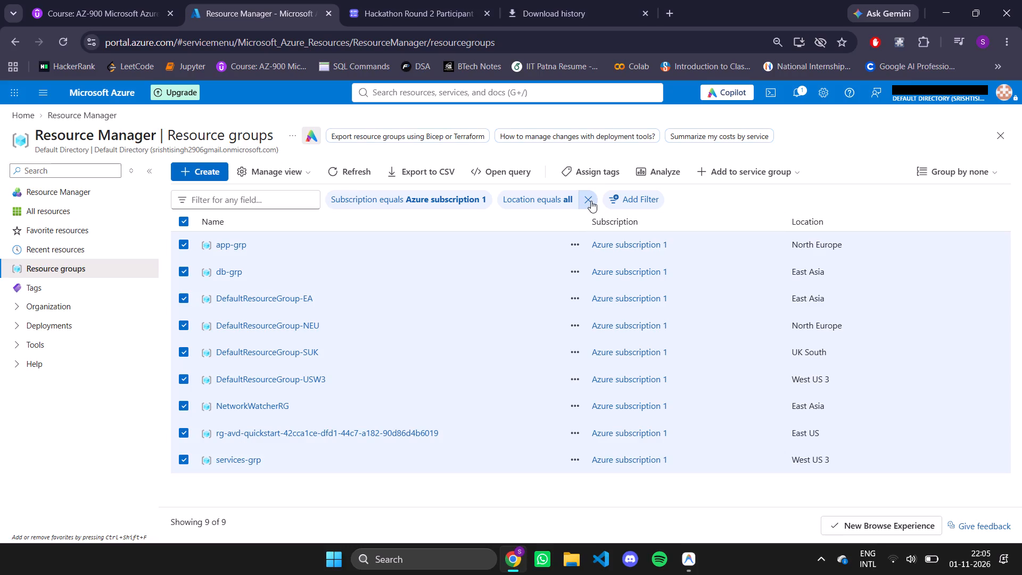
left_click(625, 202)
left_click(625, 202)
left_click(995, 172)
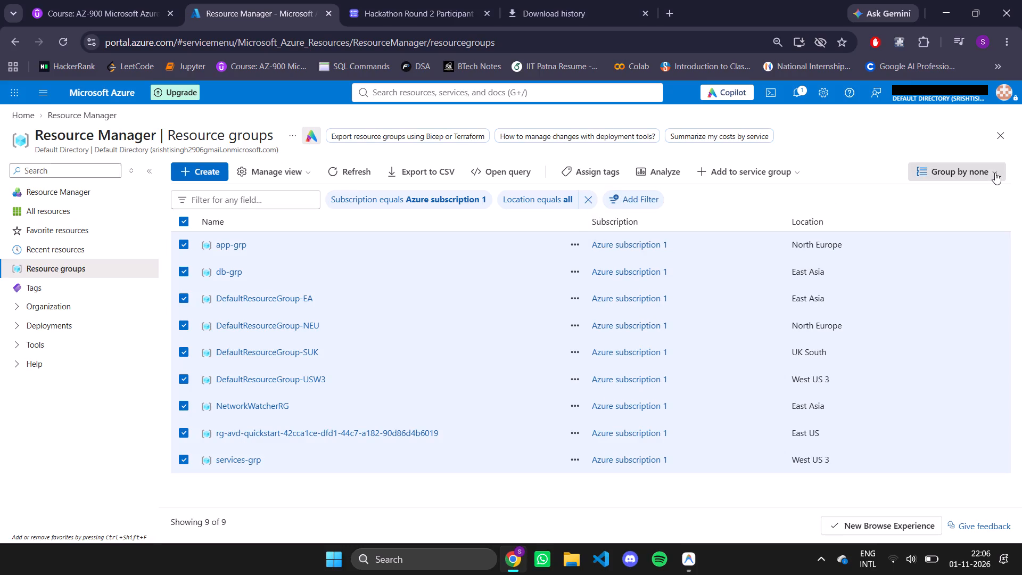
left_click(995, 172)
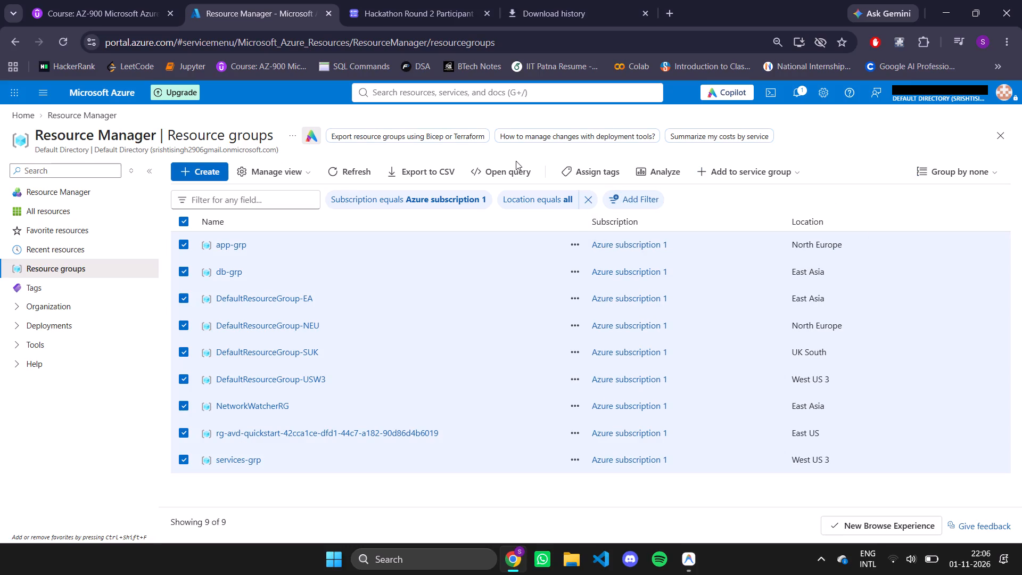
left_click(299, 170)
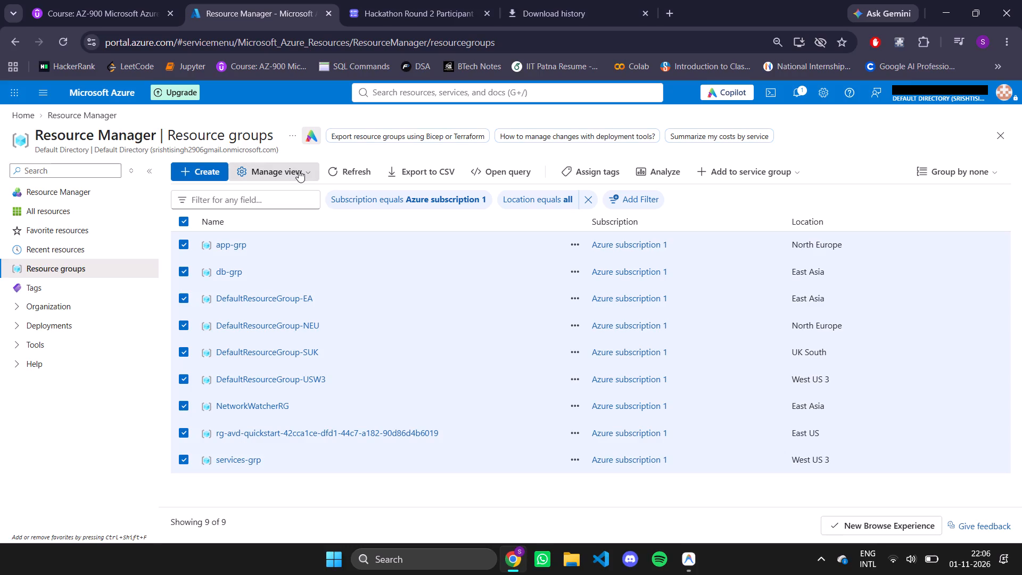
left_click(299, 170)
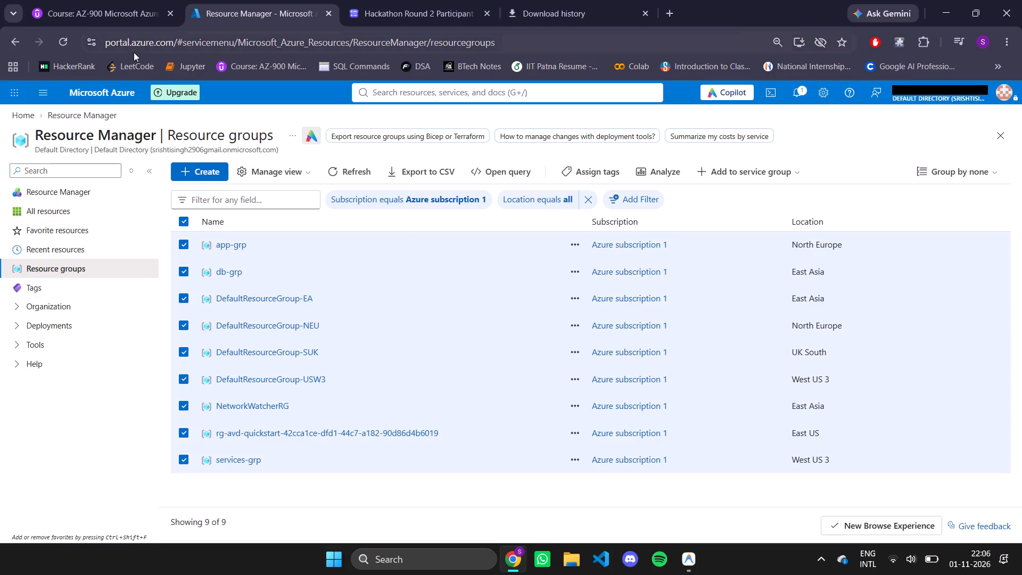
Check the App Services, Function App, Virtual machines and Storage accounts lists for remaining resources.
left_click(45, 92)
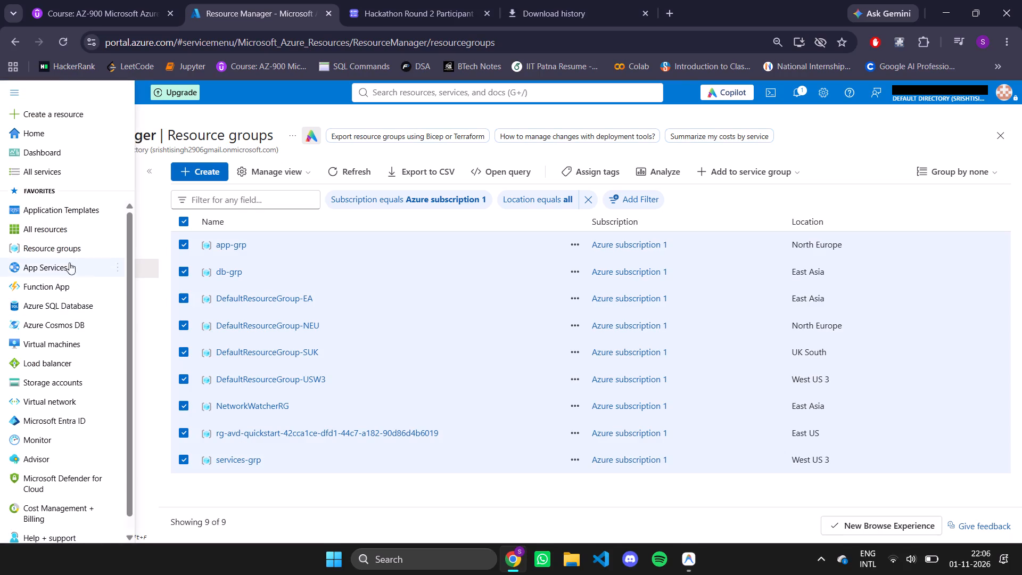
left_click(71, 275)
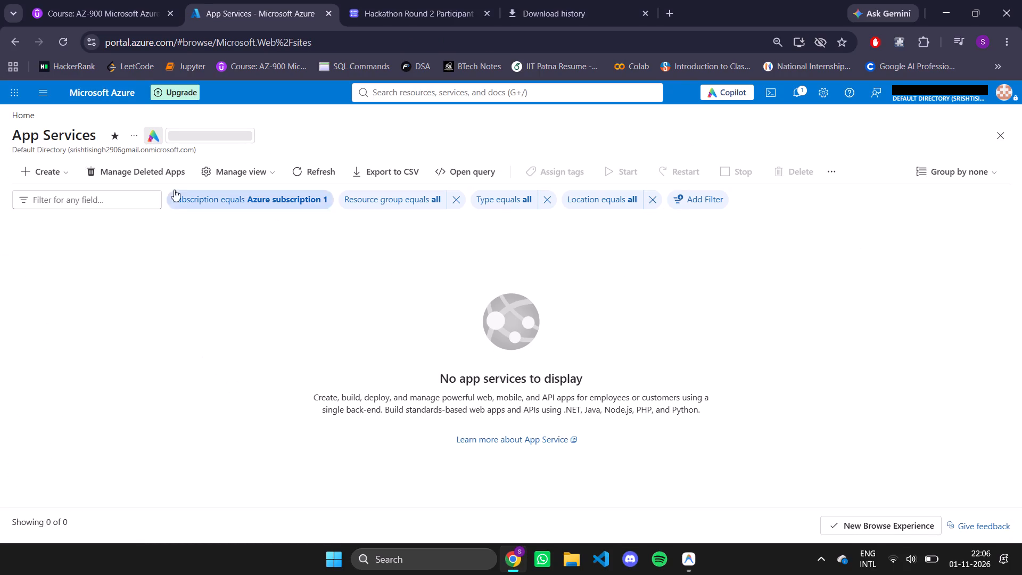
left_click(47, 93)
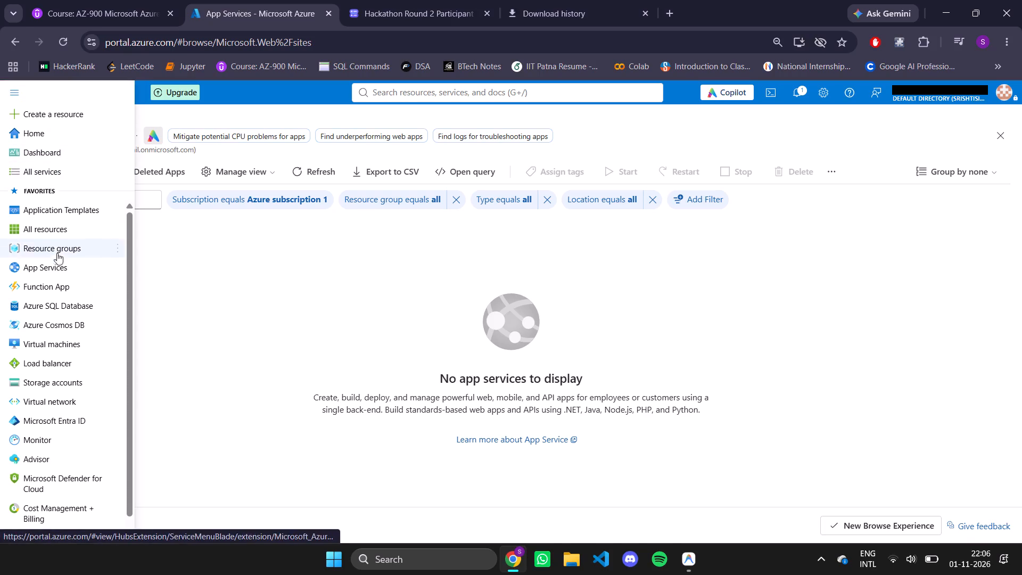
left_click(54, 288)
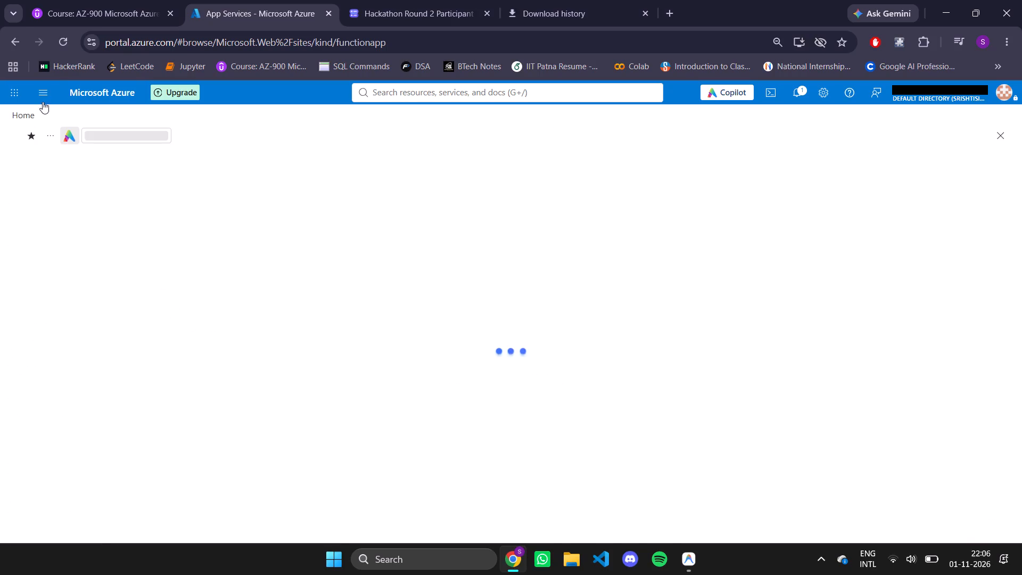
left_click(44, 100)
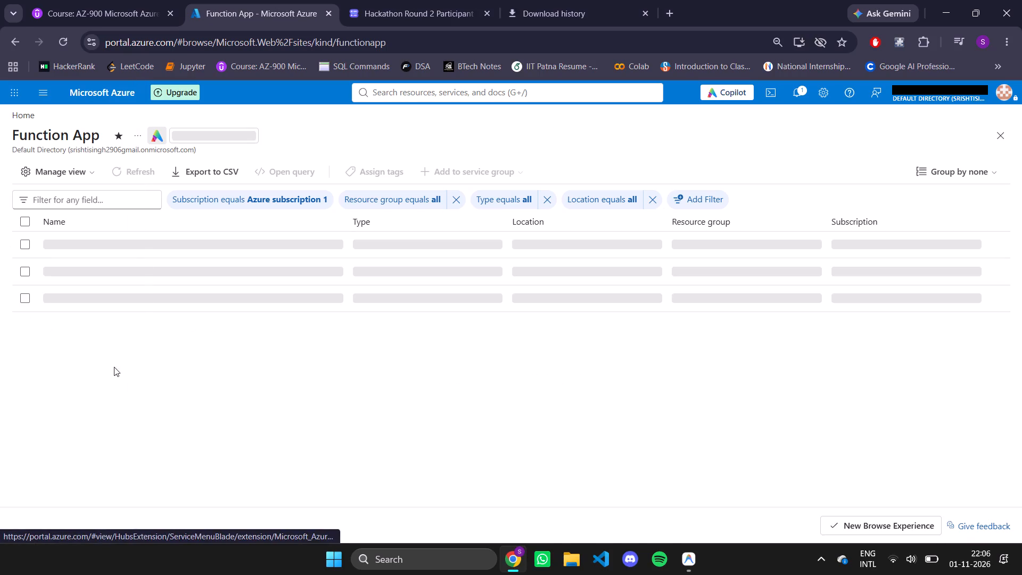
left_click(45, 96)
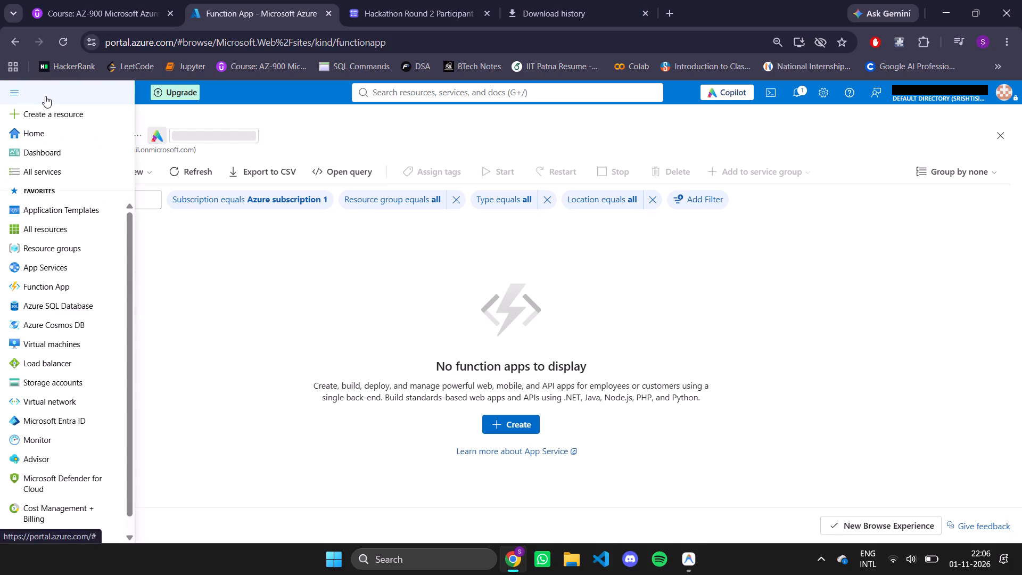
left_click(54, 343)
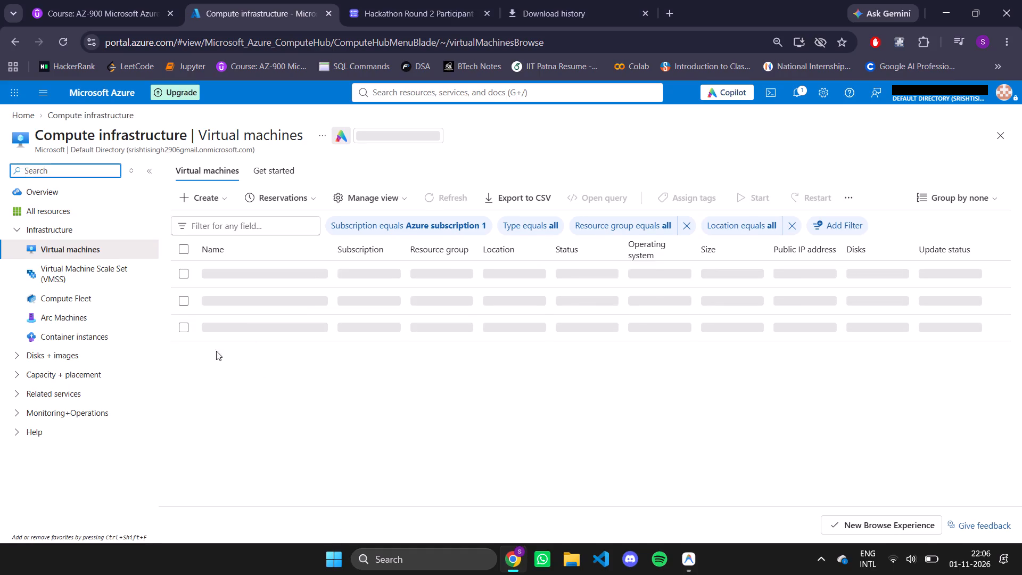
left_click(40, 89)
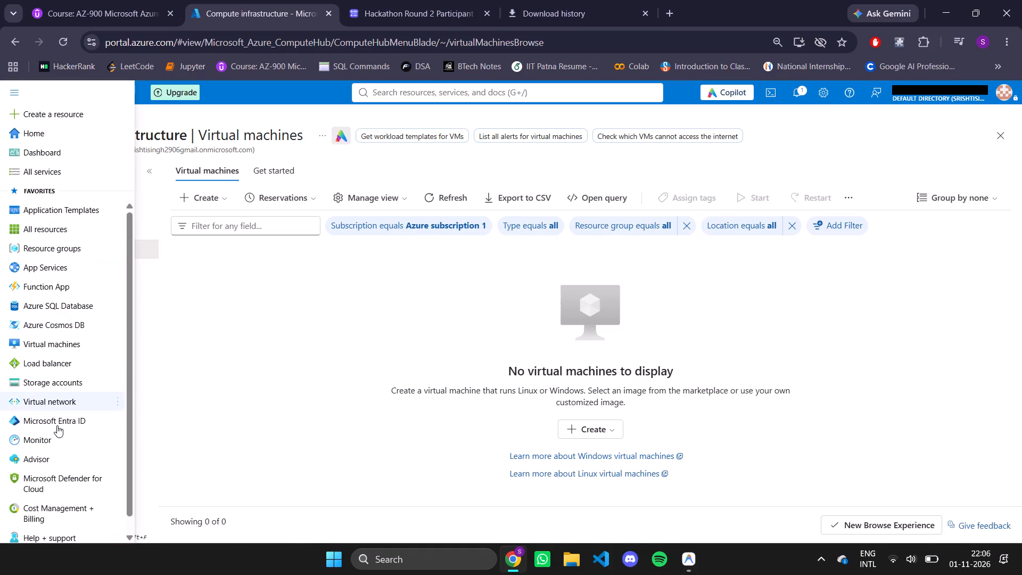
scroll(57, 425, "down", 4)
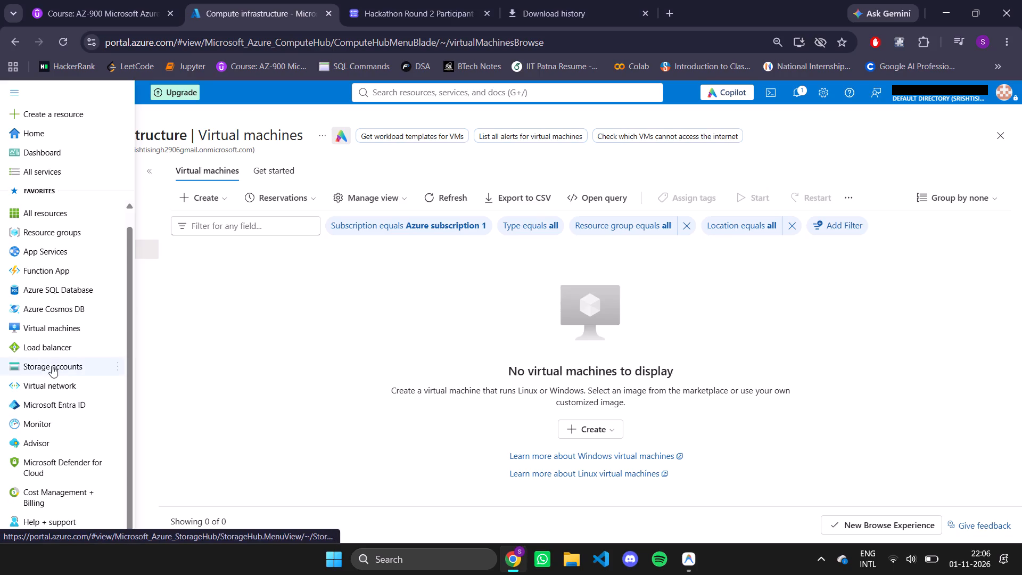
left_click(56, 368)
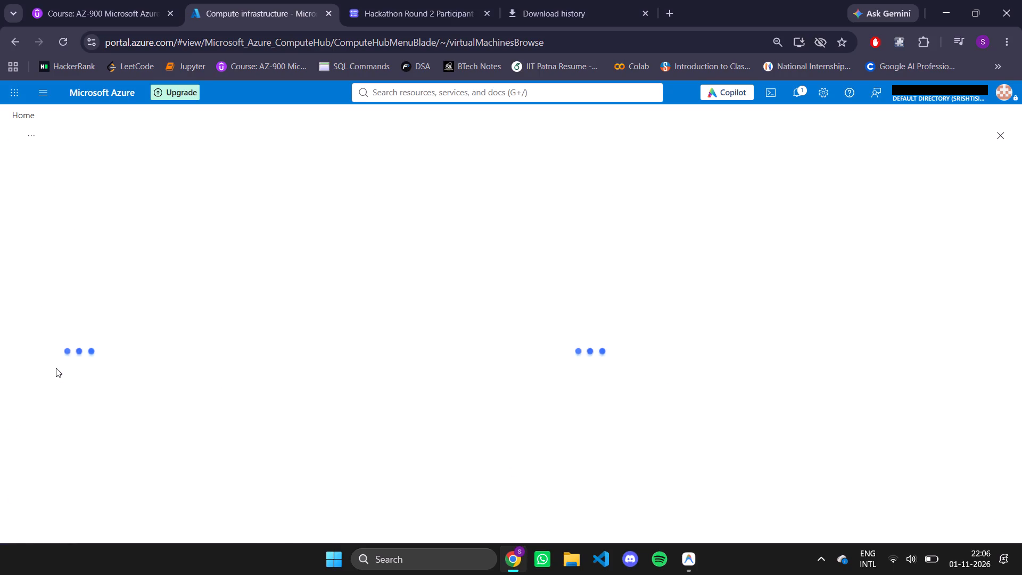
Check the All resources list for anything left in the subscription.
left_click(42, 96)
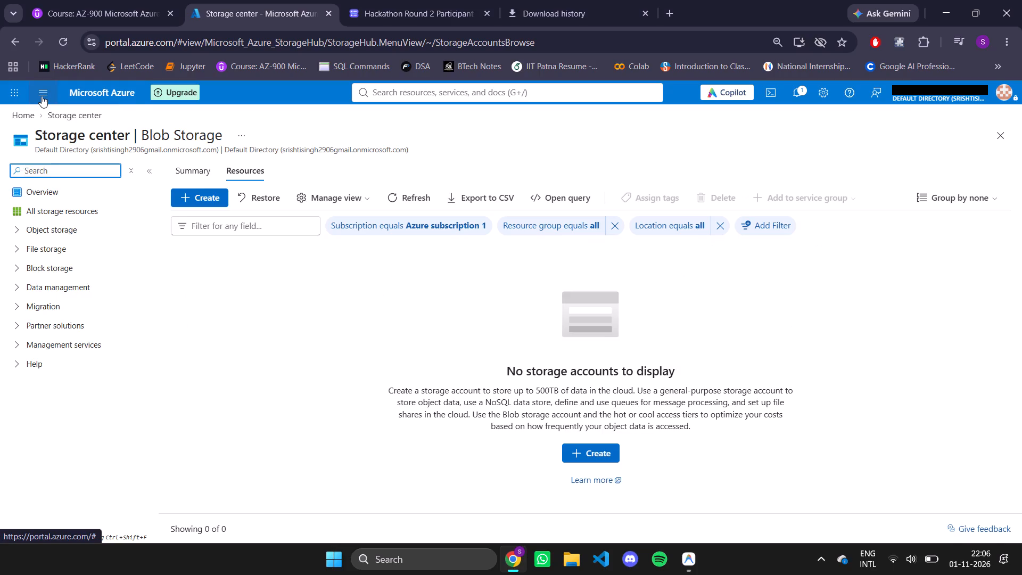
left_click(64, 214)
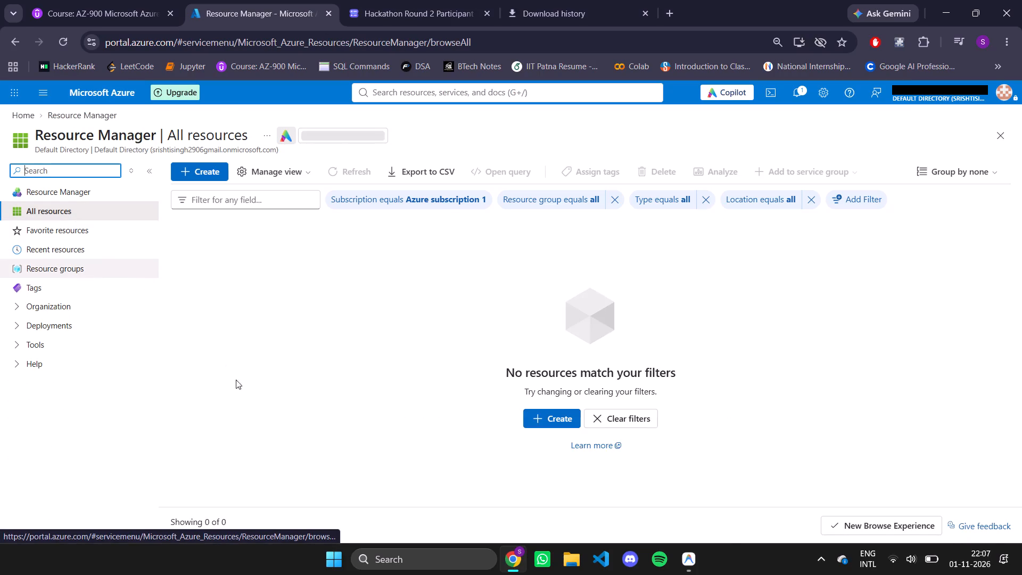
scroll(106, 279, "up", 2)
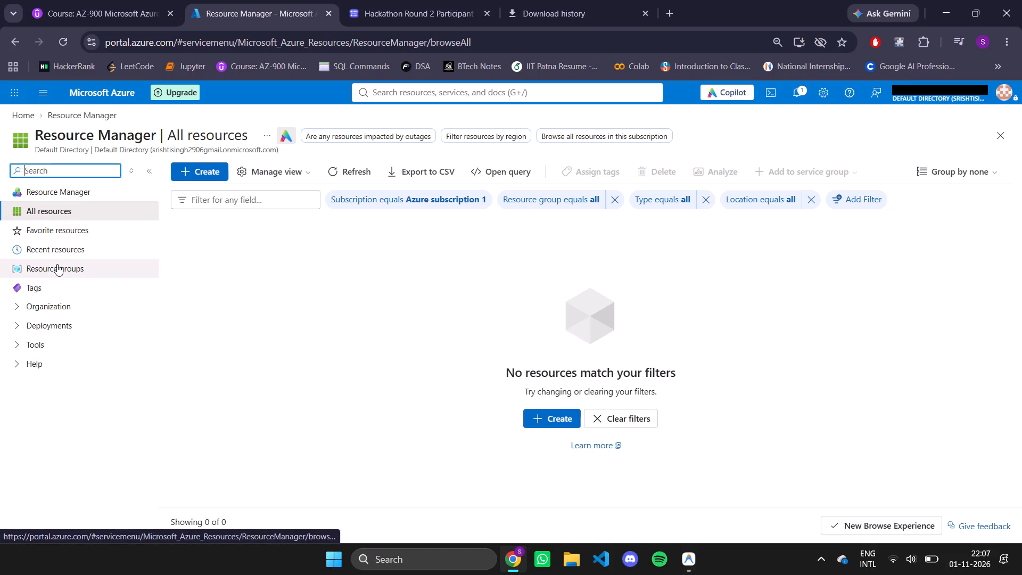
Look for a delete option for app-grp in the Resource groups list, opening and closing its tag editor, and select the group.
left_click(57, 264)
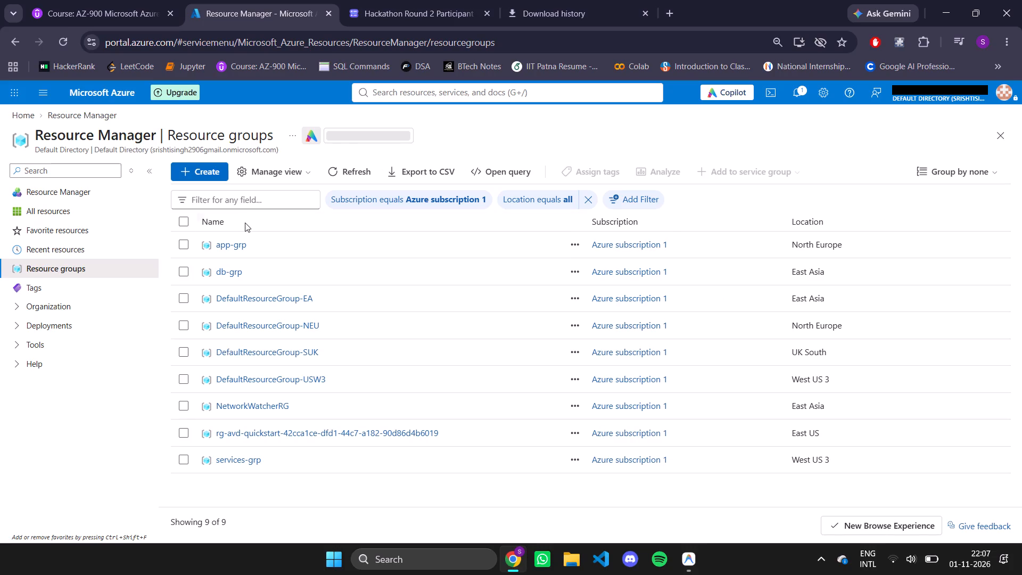
left_click(572, 247)
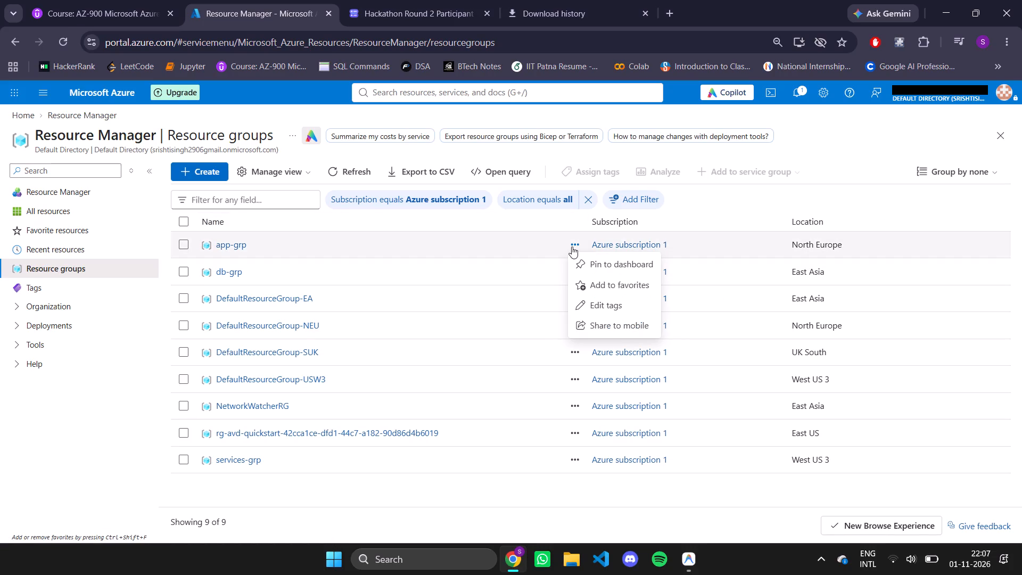
left_click(597, 301)
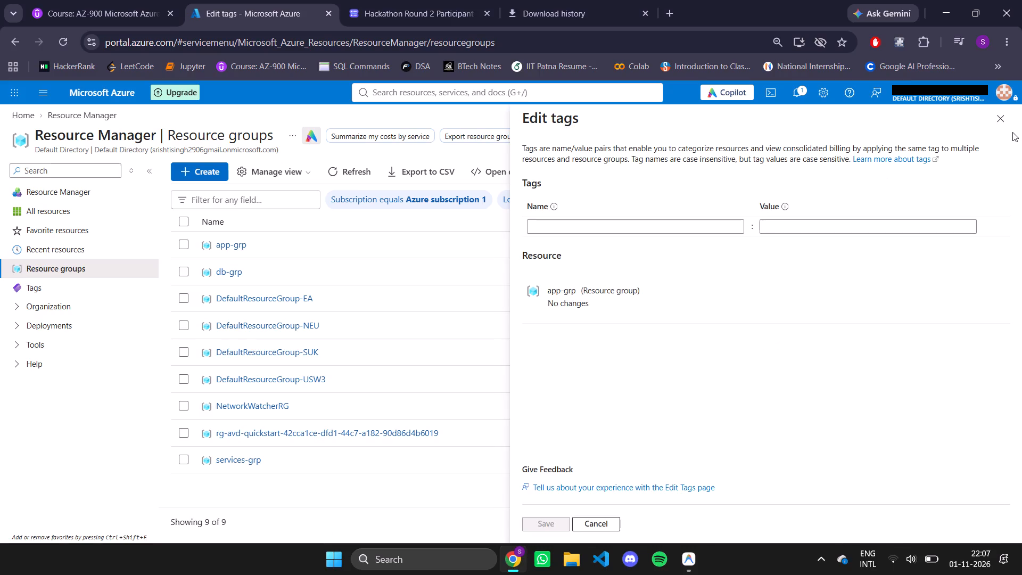
left_click(995, 113)
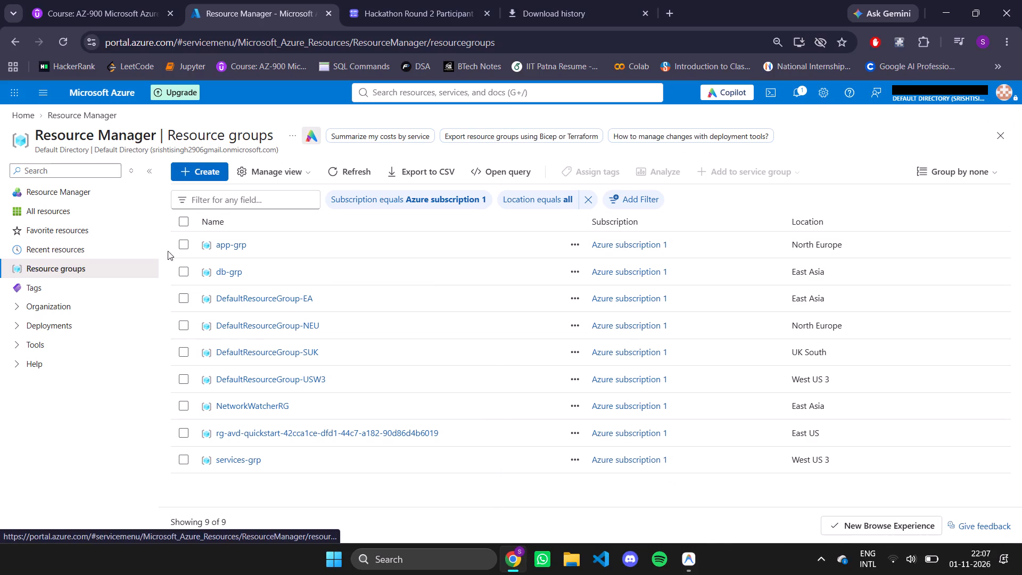
left_click(182, 250)
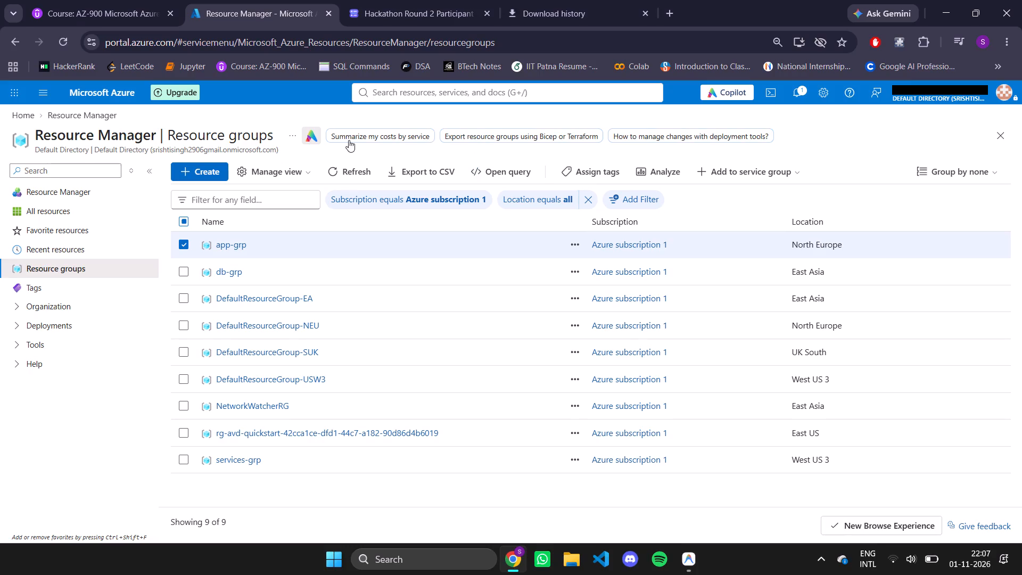
Review the portal notifications about the executed delete commands and recheck the All resources list.
left_click(798, 95)
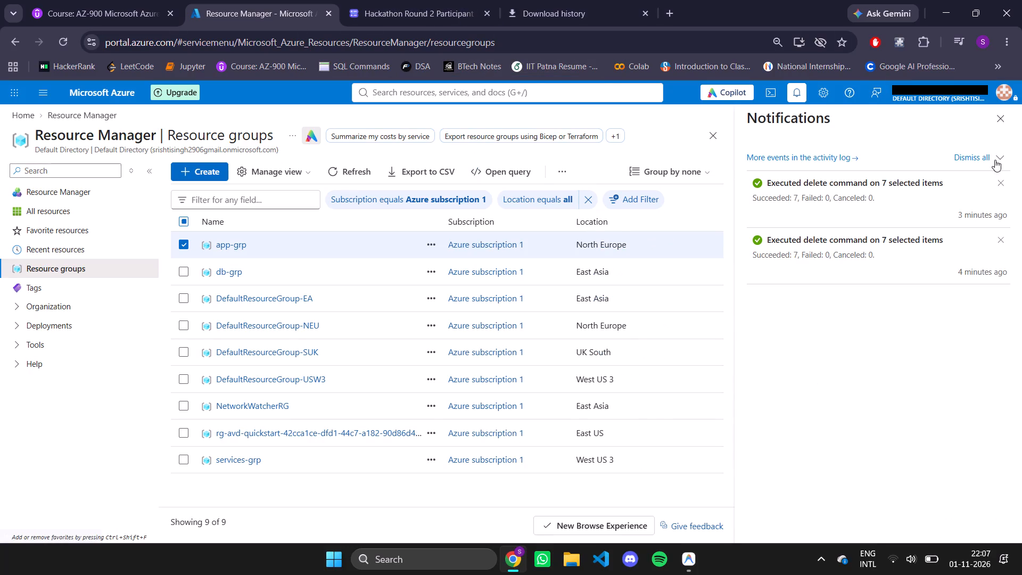
left_click(1002, 128)
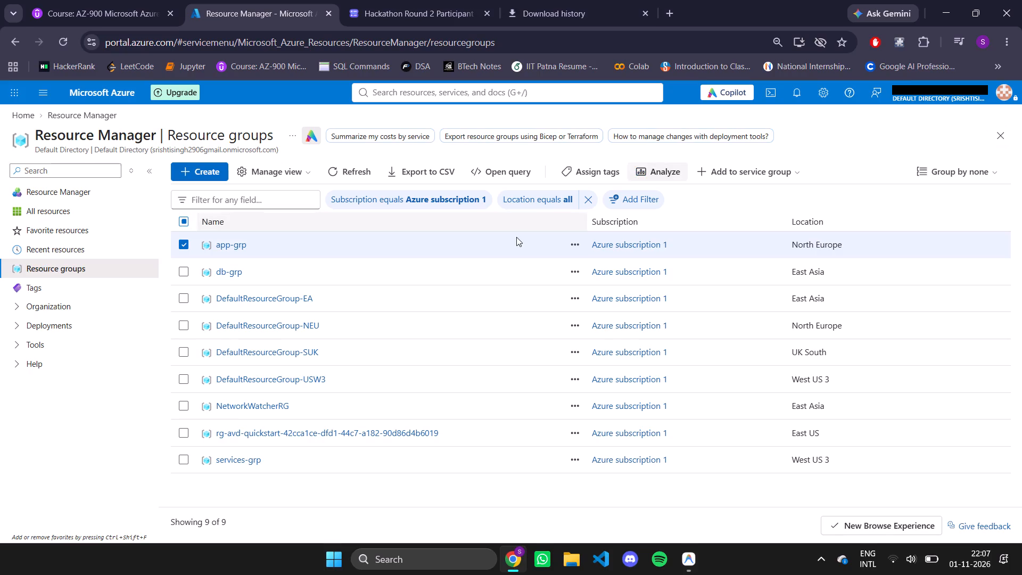
left_click(41, 218)
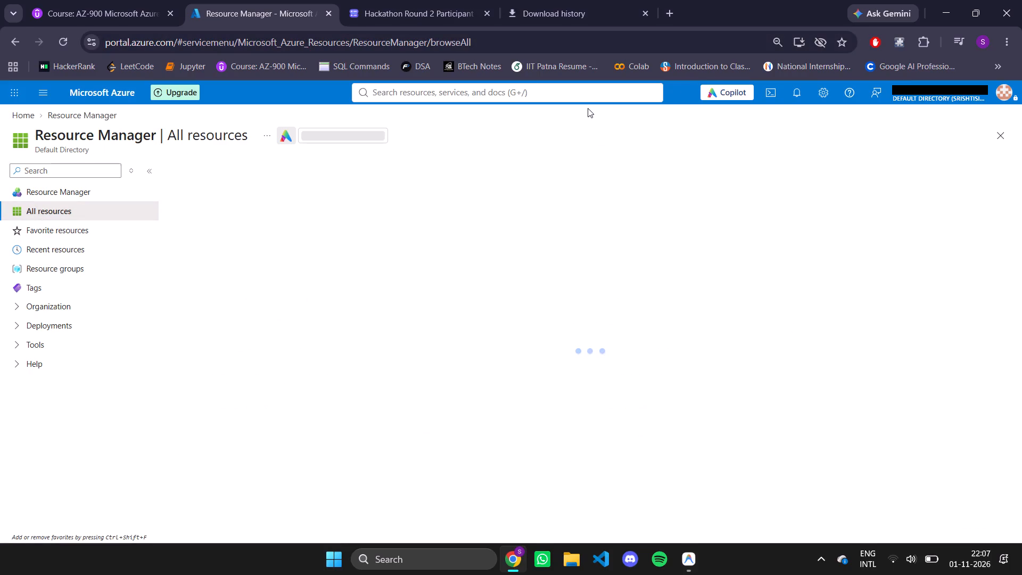
Look through the portal's directory settings and the signed-in account's details, closing the profile picture page that opens.
double_click(819, 98)
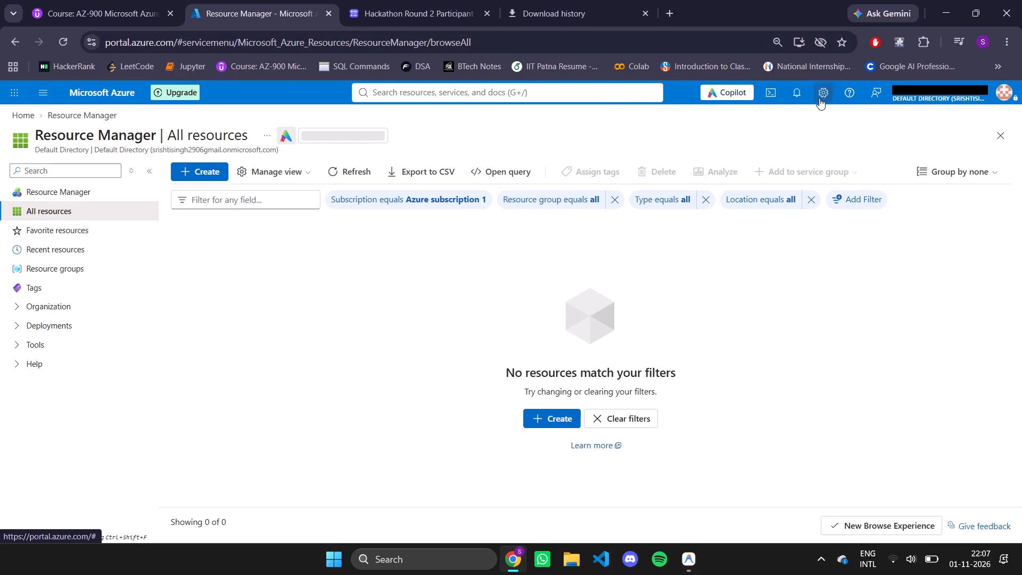
left_click(819, 98)
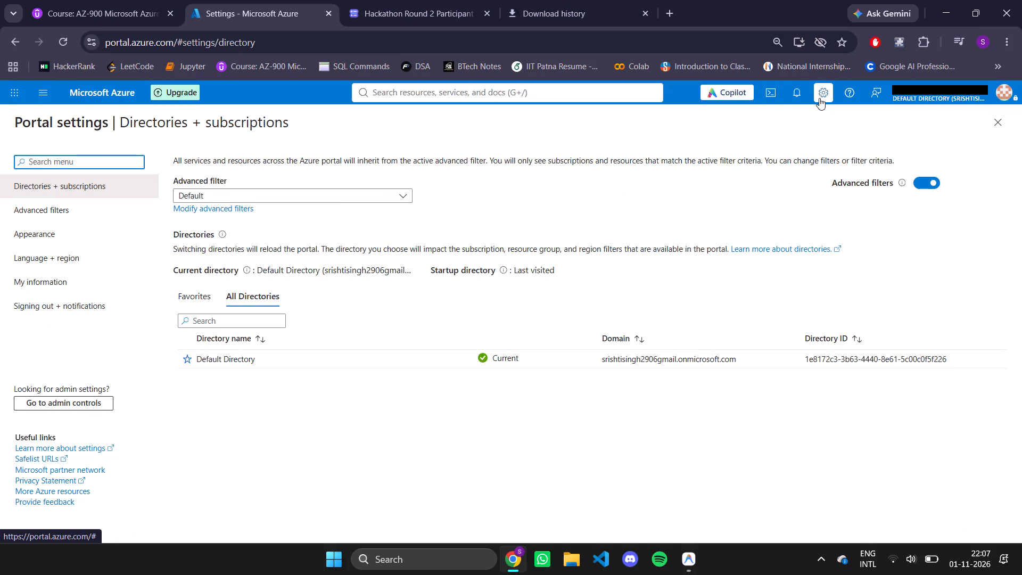
left_click(1000, 94)
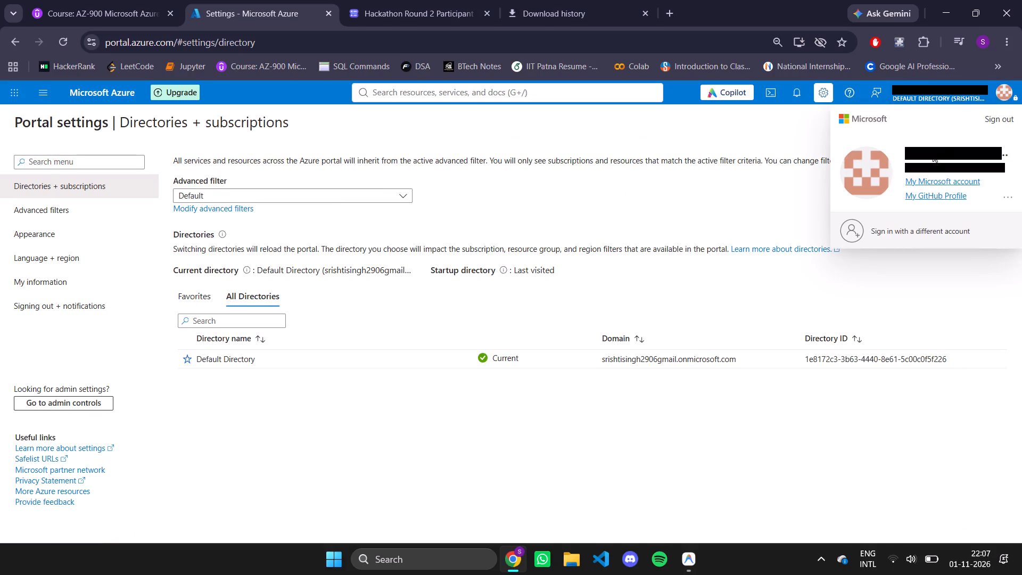
left_click(946, 150)
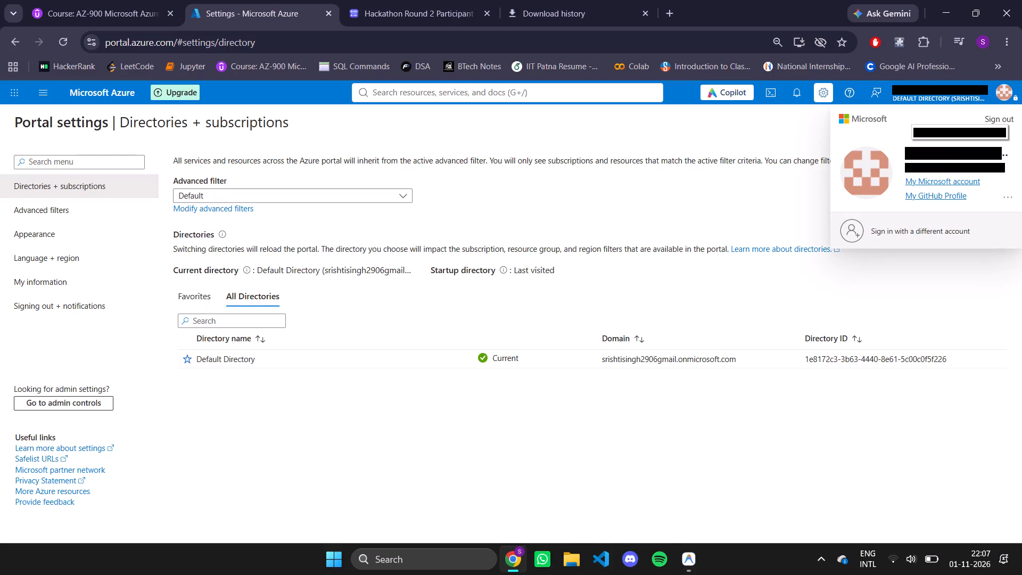
left_click(946, 150)
left_click(866, 176)
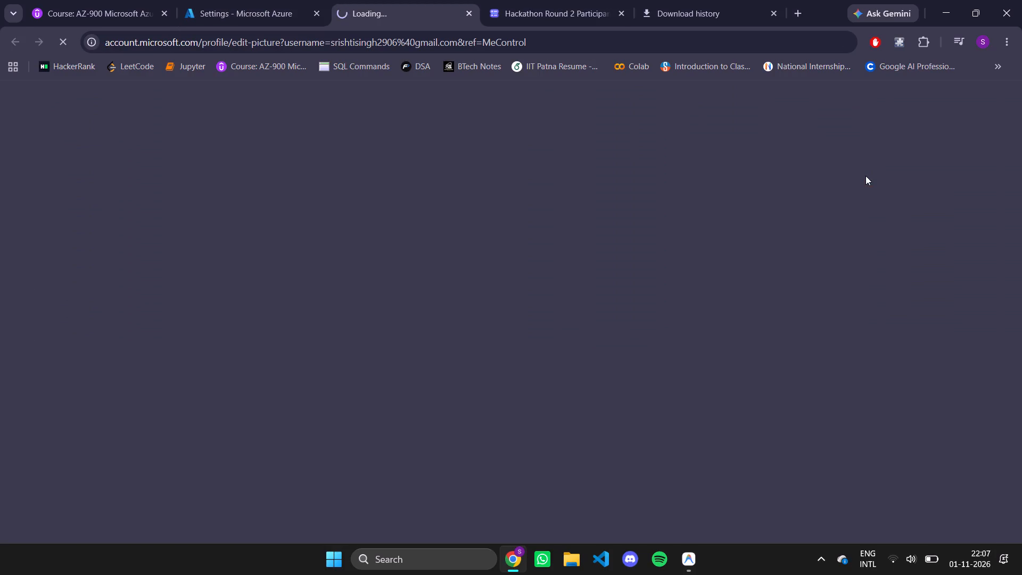
left_click(214, 15)
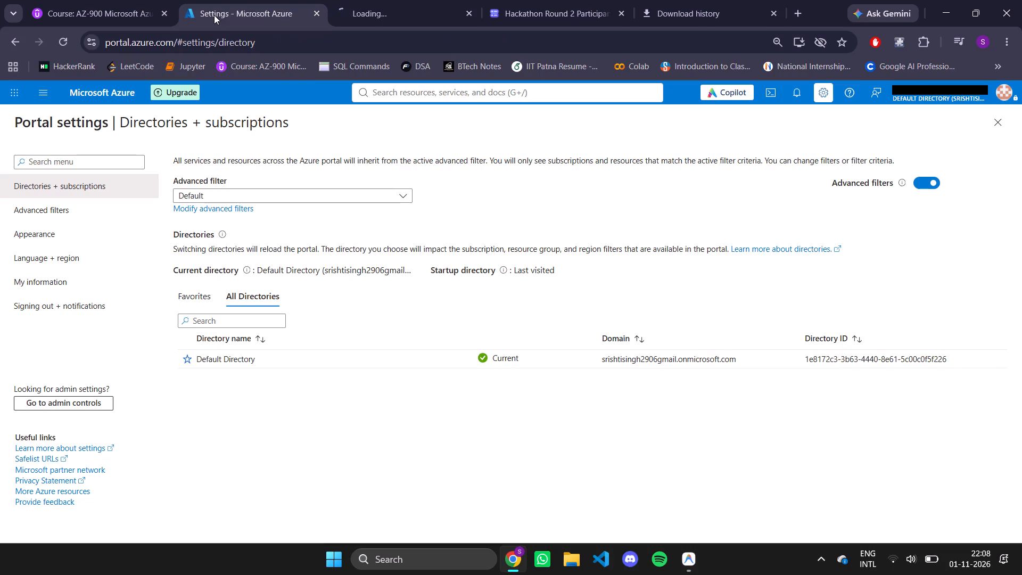
left_click(468, 12)
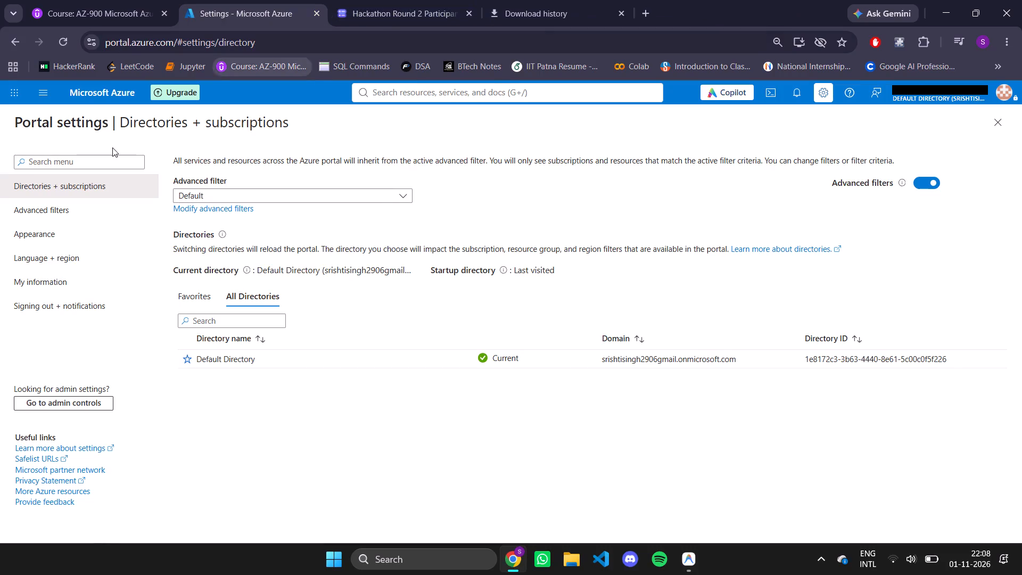
Examine the portal home page, including its recently viewed and favorite resources.
left_click(37, 99)
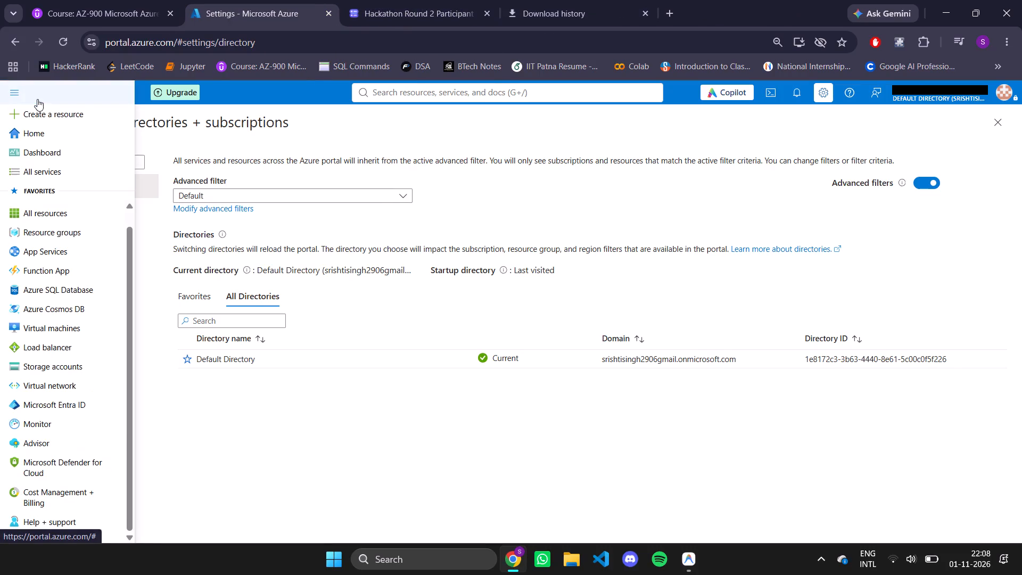
scroll(28, 420, "down", 5)
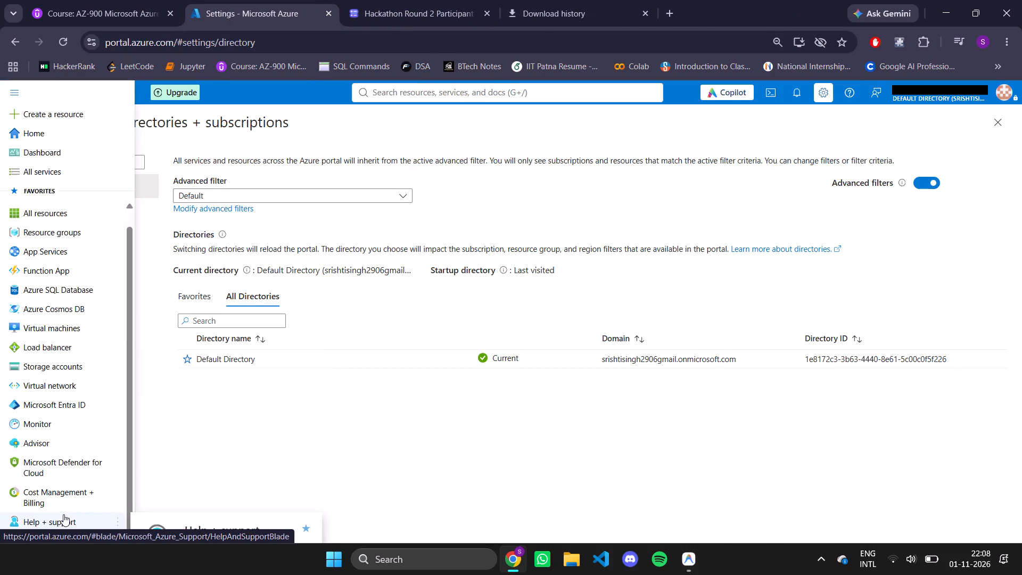
left_click(50, 130)
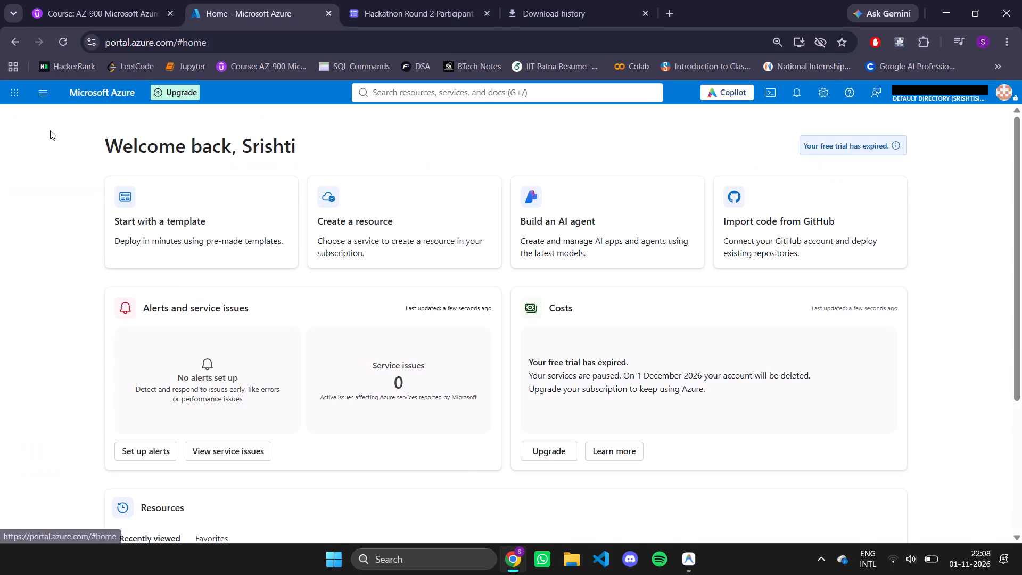
scroll(256, 388, "down", 4)
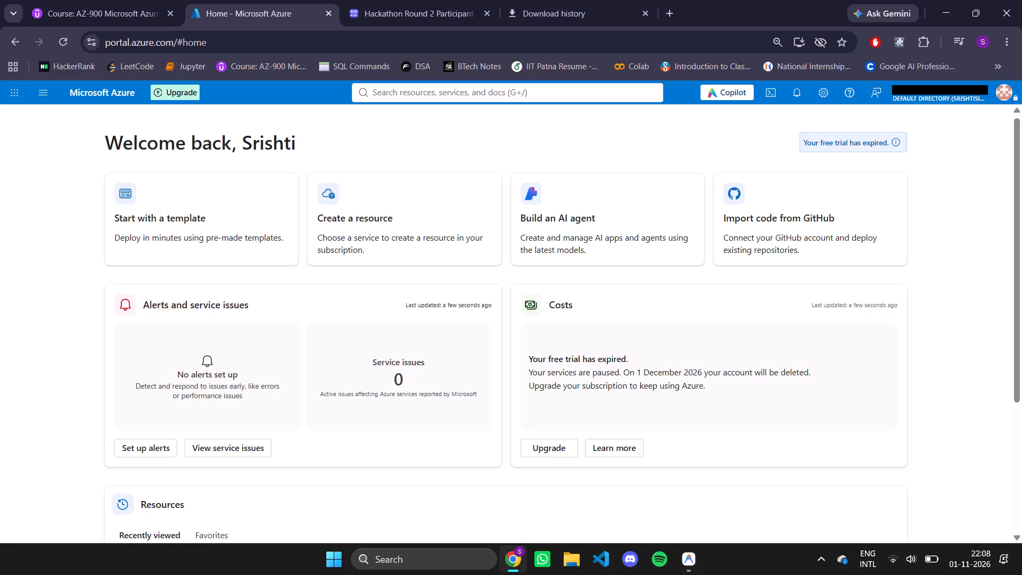
scroll(256, 388, "down", 4)
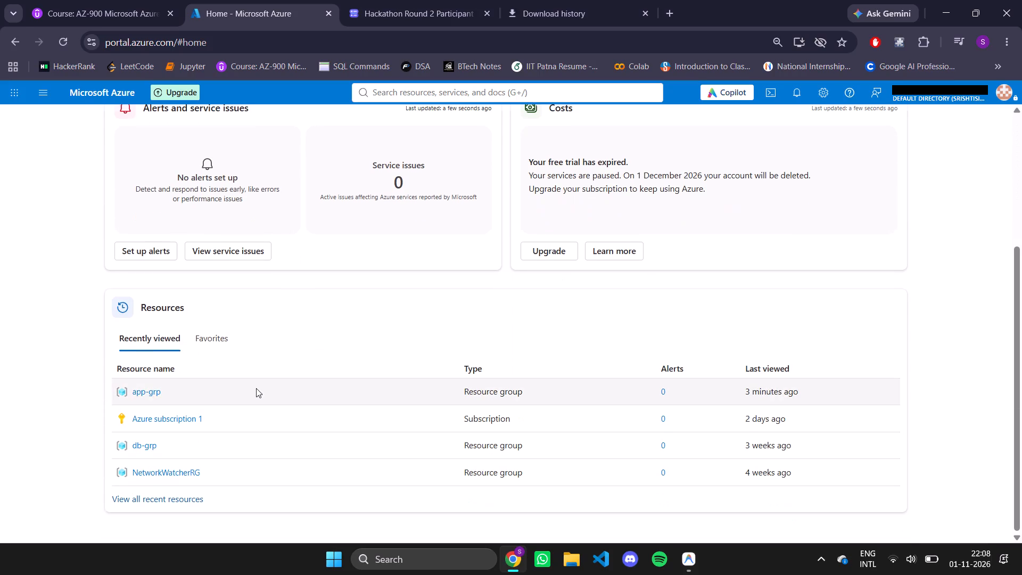
scroll(256, 388, "down", 3)
left_click(222, 351)
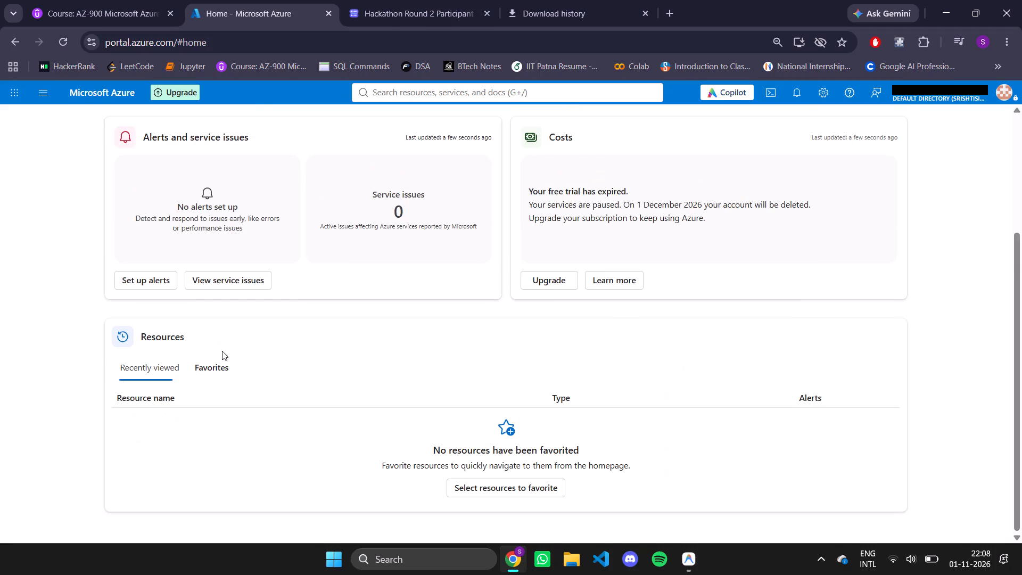
left_click(169, 360)
scroll(169, 360, "down", 2)
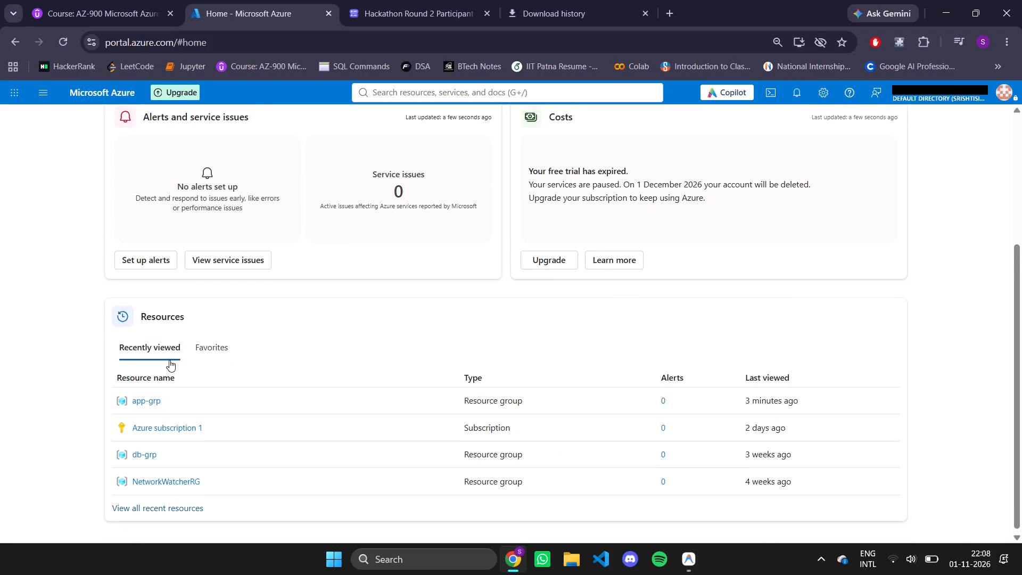
scroll(169, 360, "up", 7)
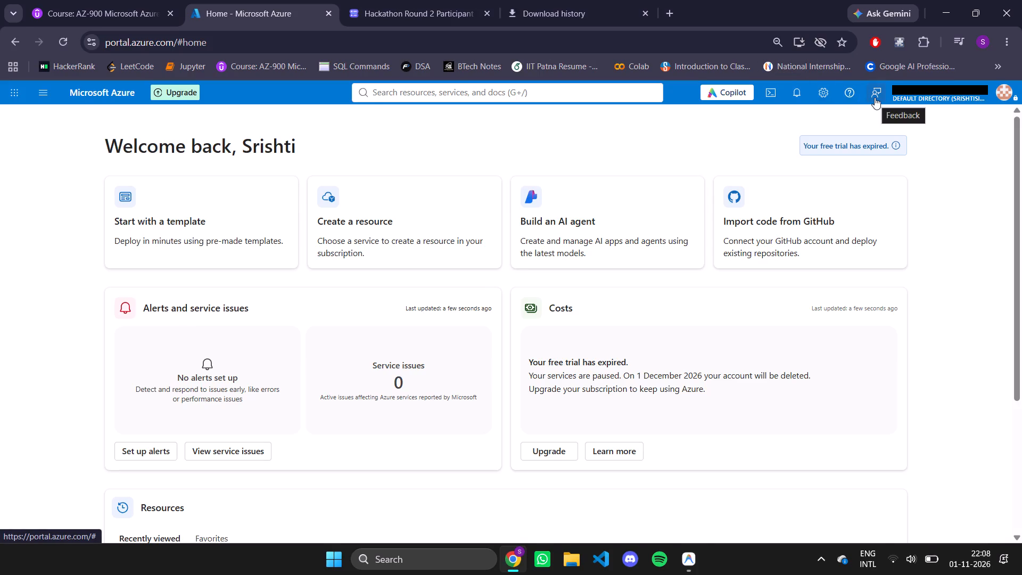
View the admin controls overview from the portal settings and return to the directory settings.
left_click(824, 91)
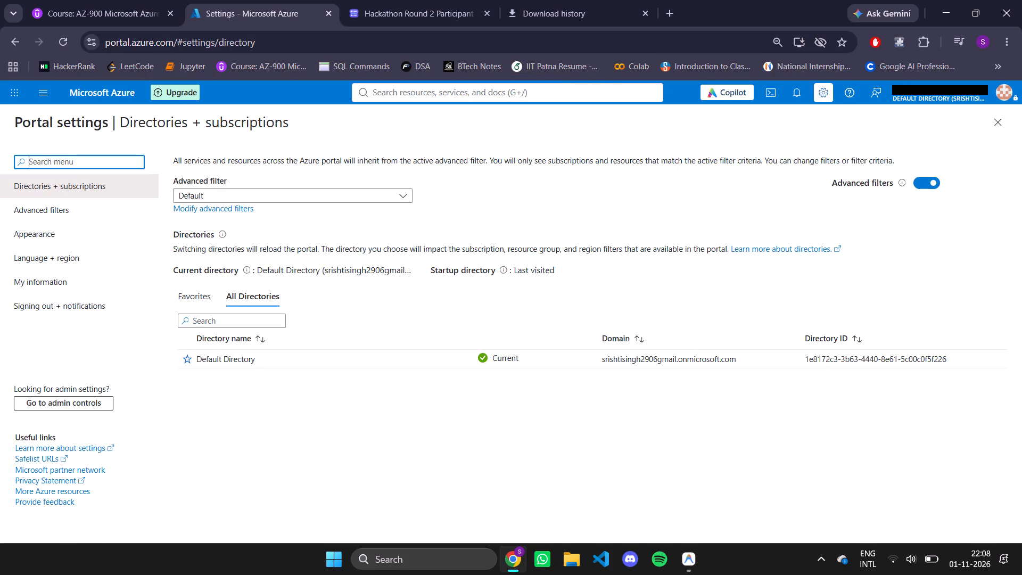
left_click(96, 406)
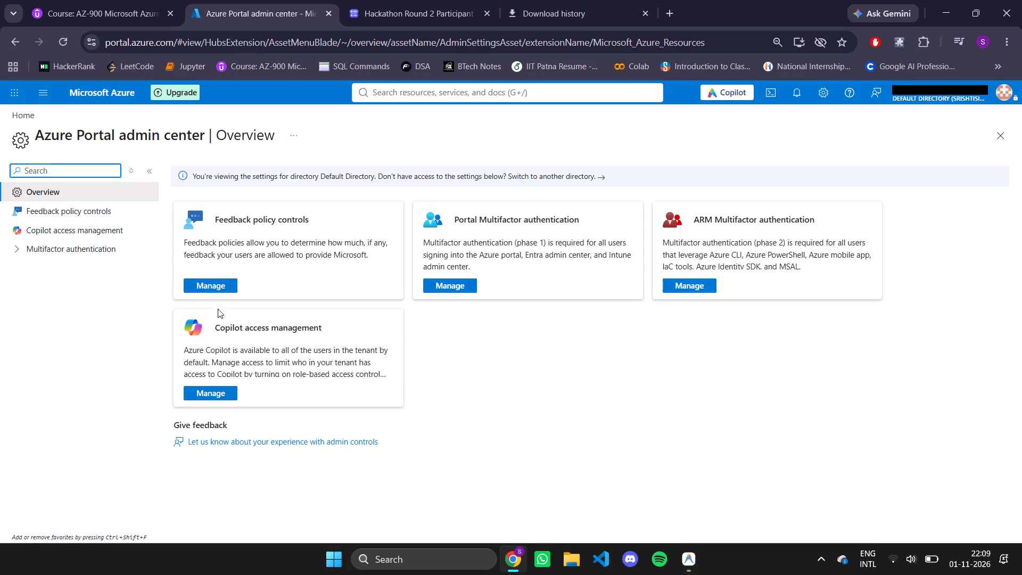
left_click(16, 45)
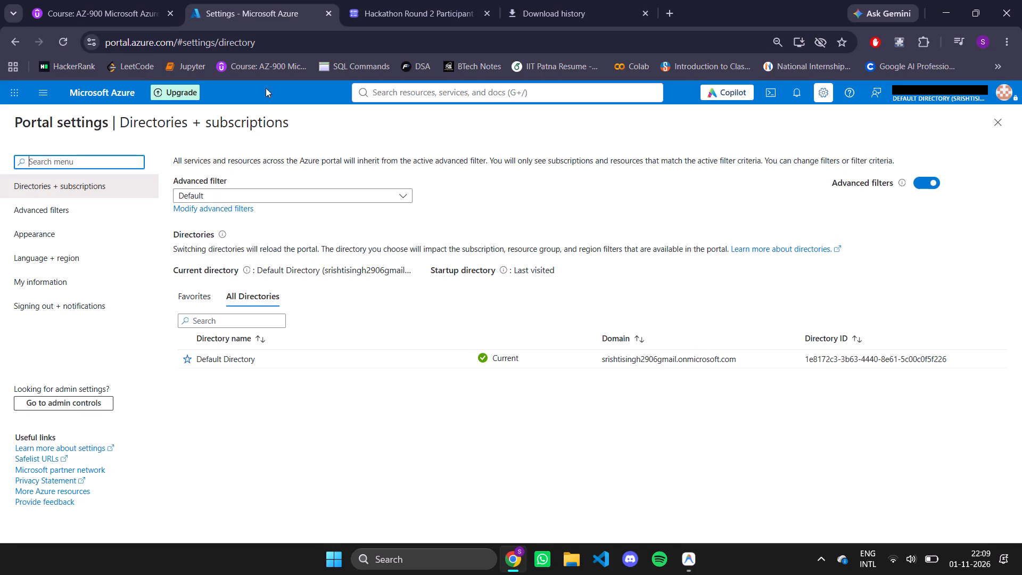
Clear the portal's entire search history.
double_click(408, 95)
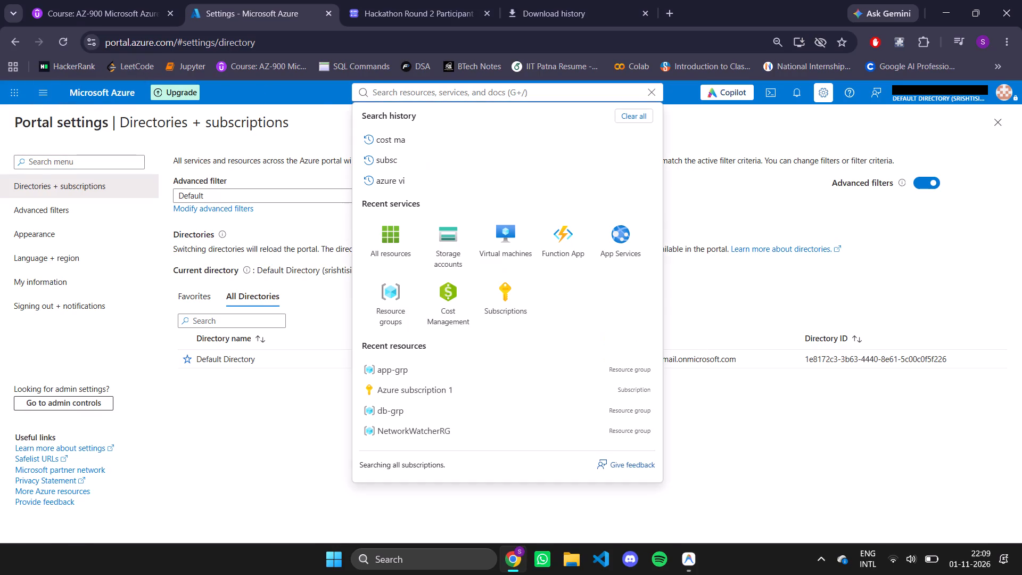
left_click(623, 118)
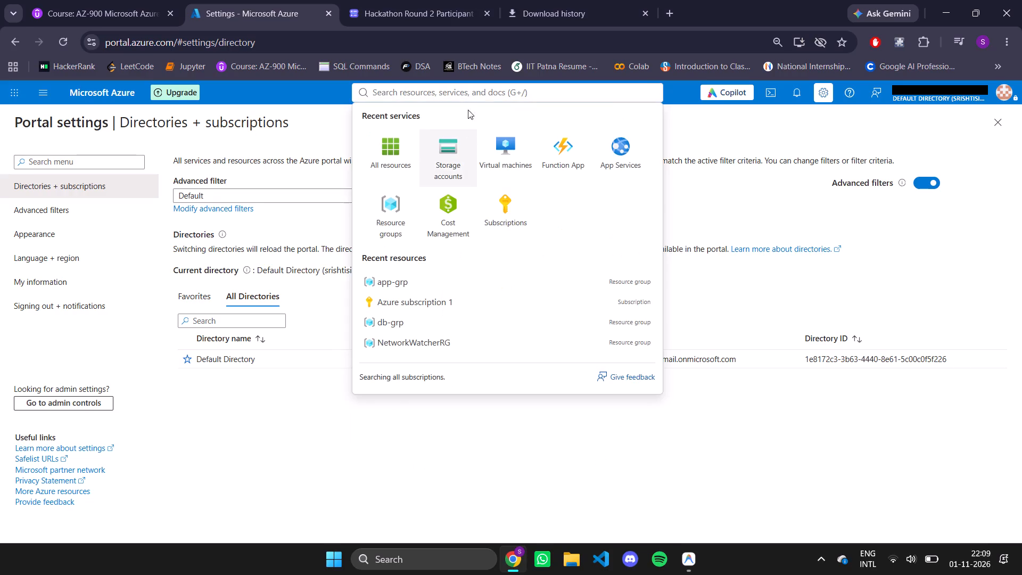
Open the Subscriptions list, select Azure subscription 1, and look through its extra commands.
left_click(504, 208)
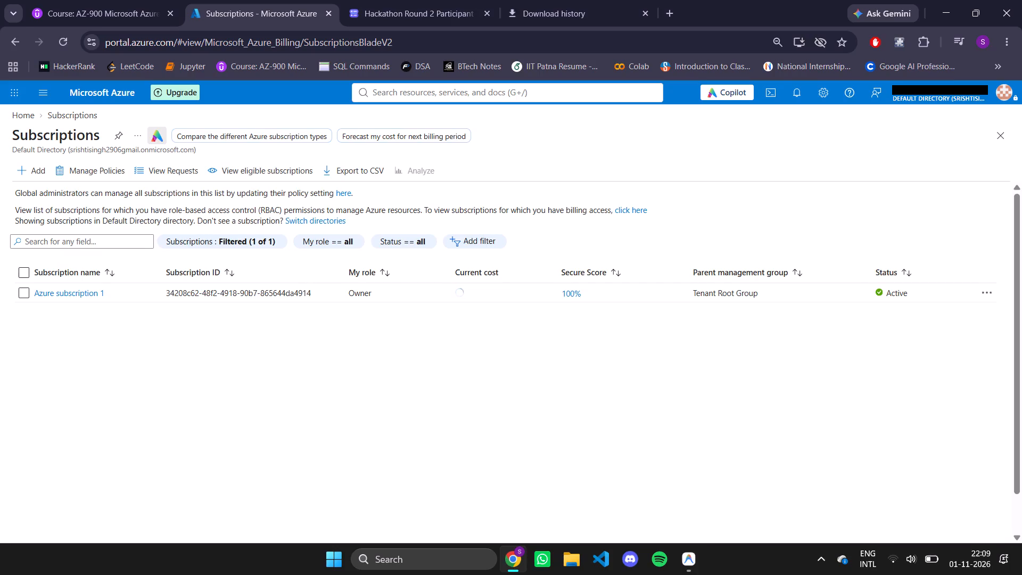
left_click(34, 295)
left_click(24, 296)
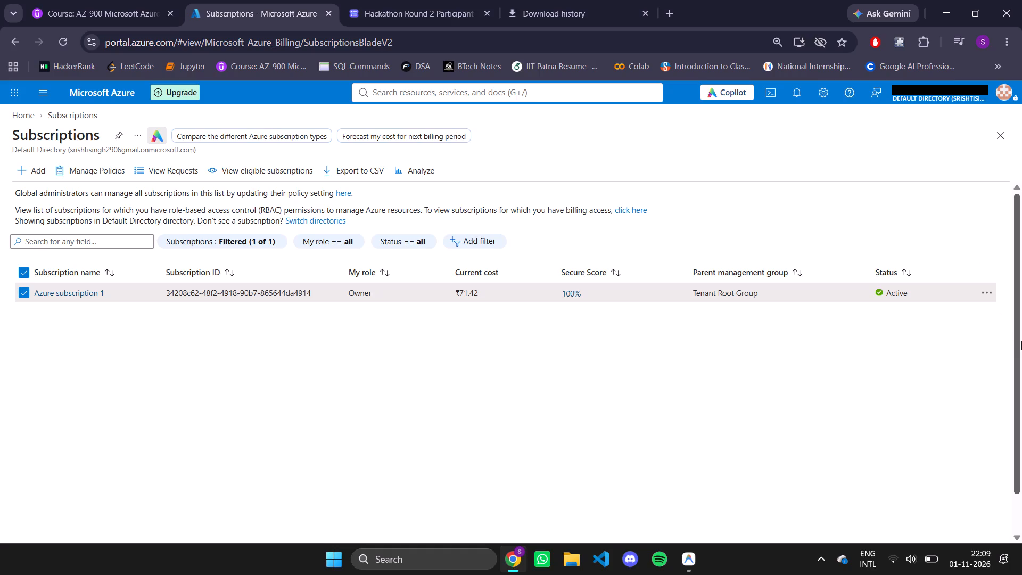
left_click(993, 293)
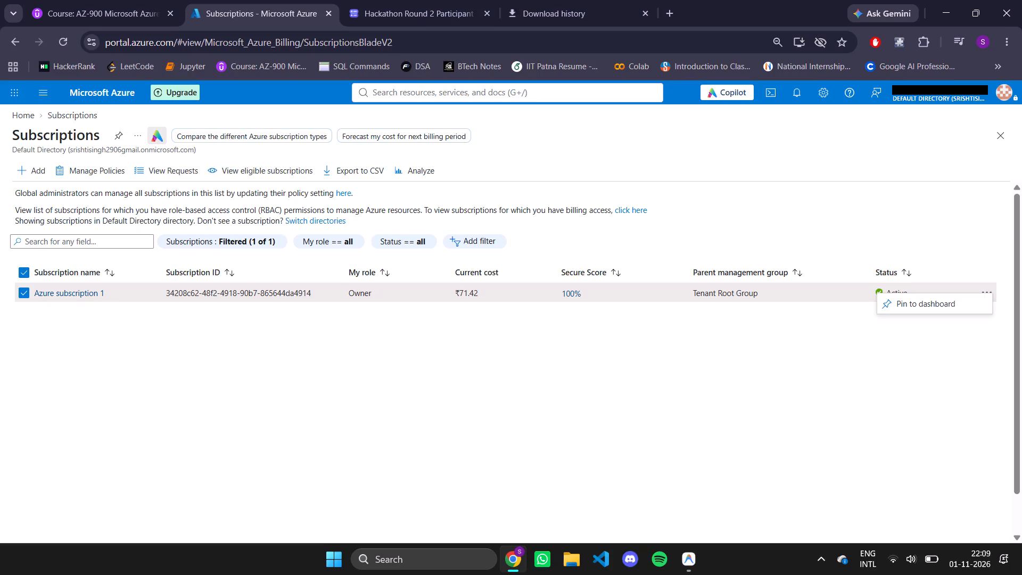
Deselect Azure subscription 1, view the eligible subscriptions assignments, and return to the Subscriptions list.
left_click(137, 383)
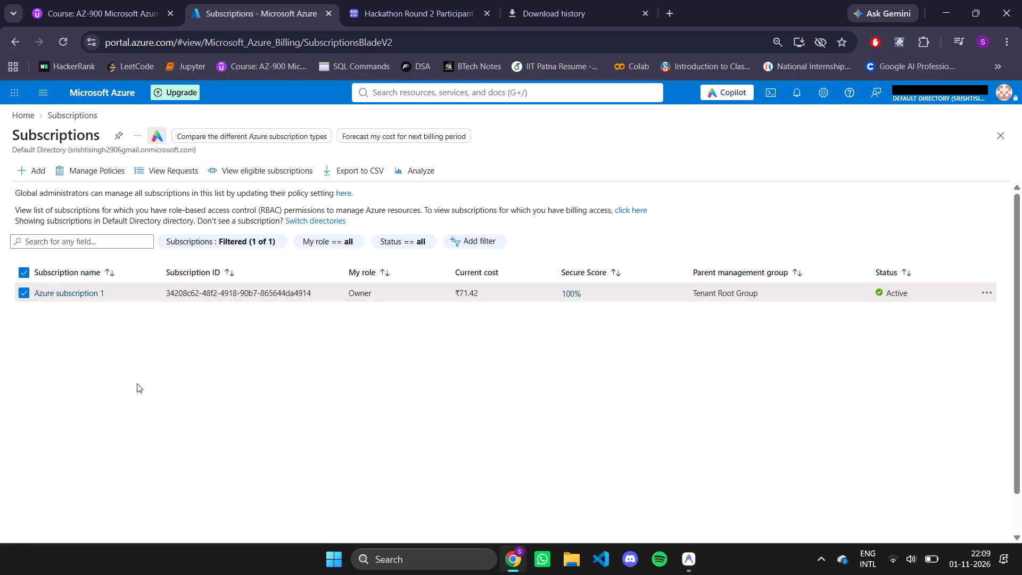
left_click(21, 277)
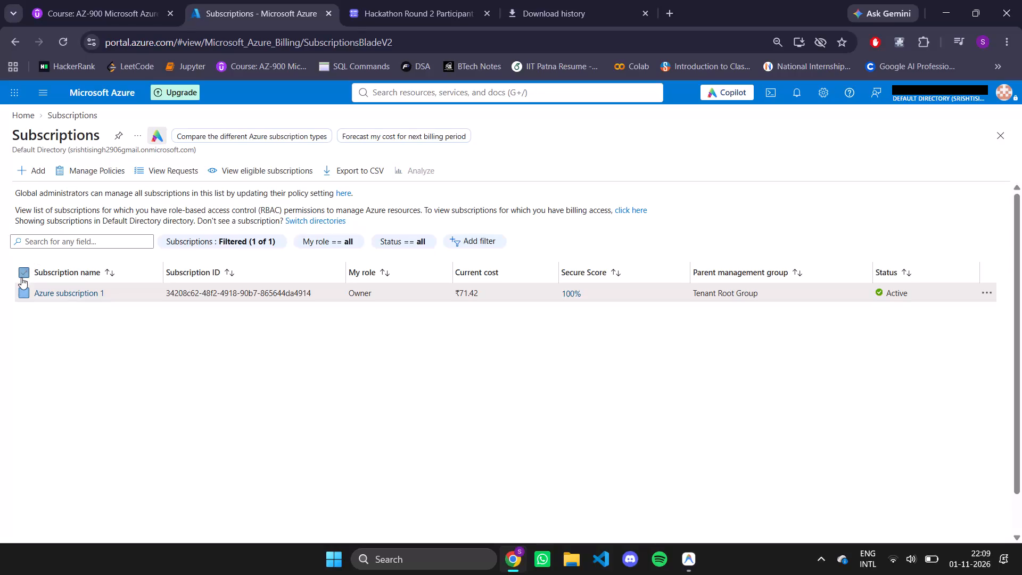
left_click(247, 170)
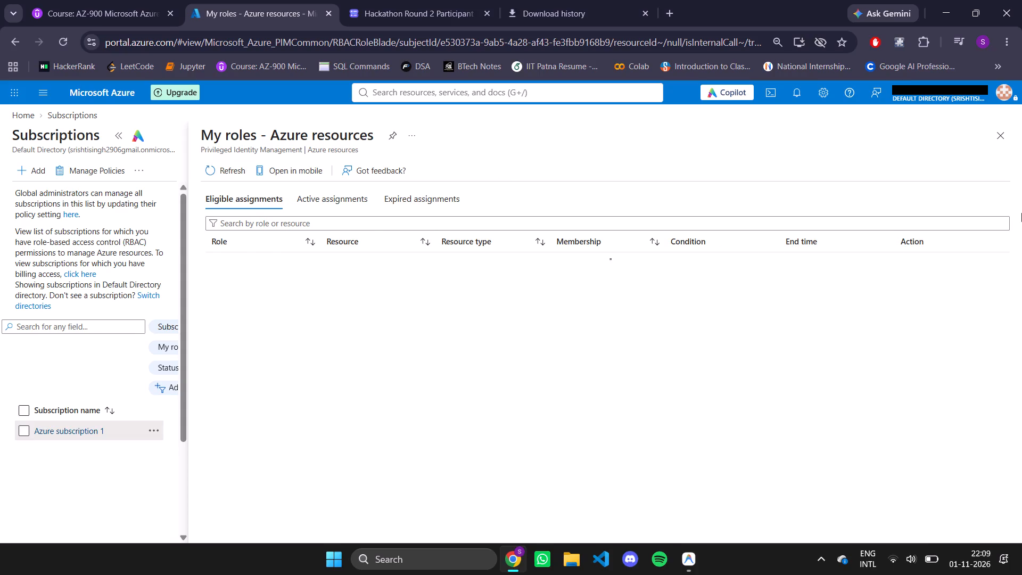
left_click(1000, 136)
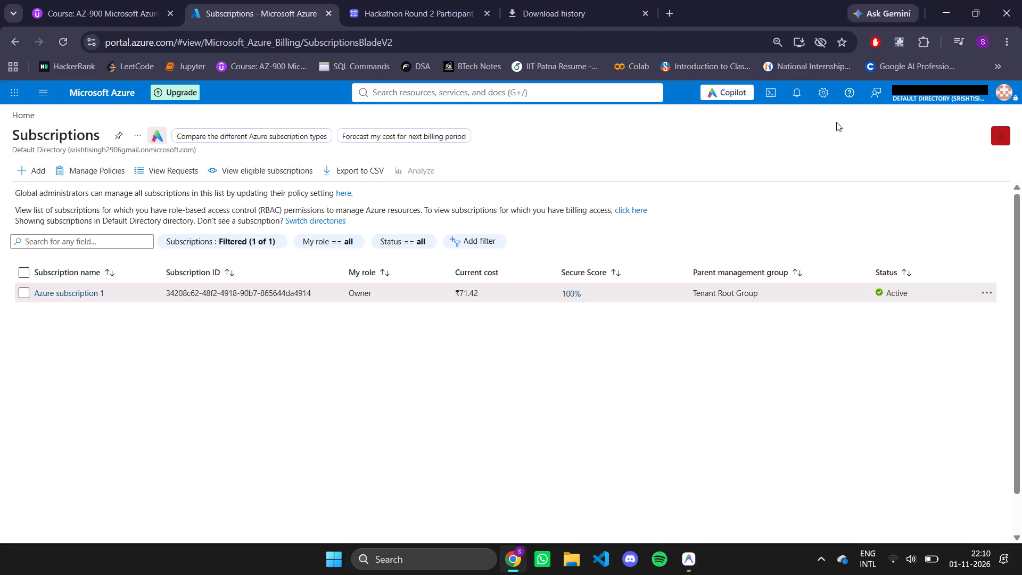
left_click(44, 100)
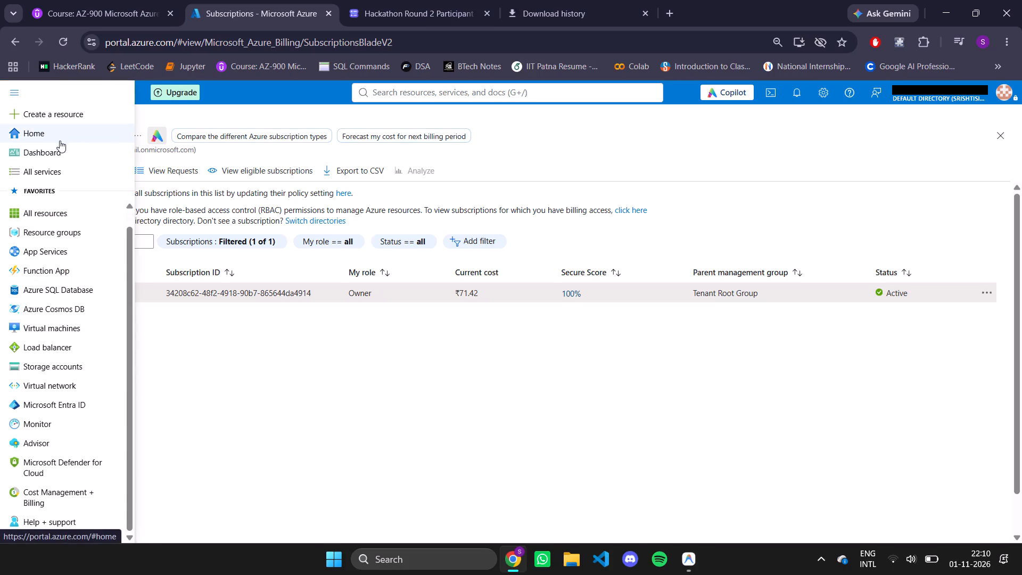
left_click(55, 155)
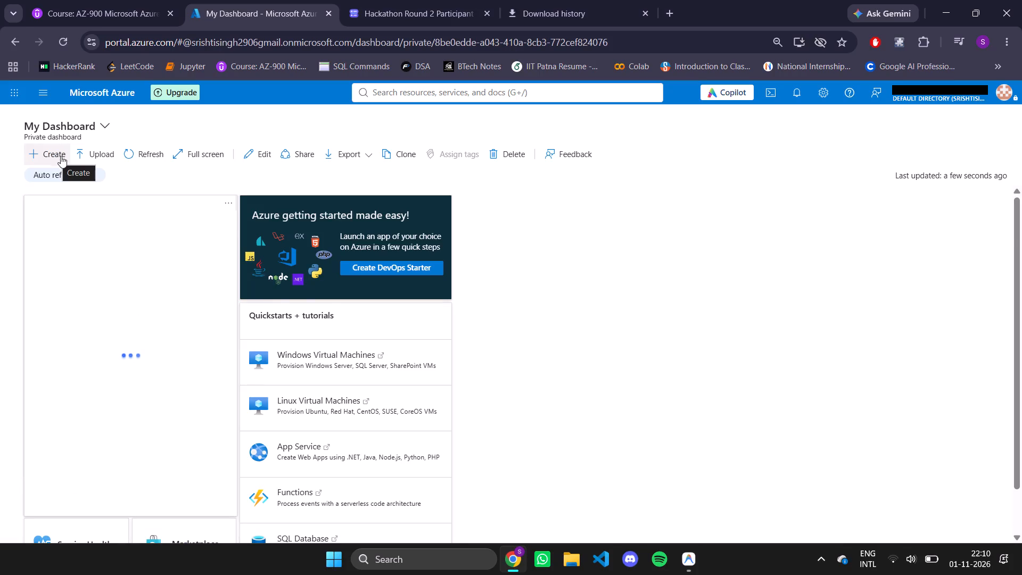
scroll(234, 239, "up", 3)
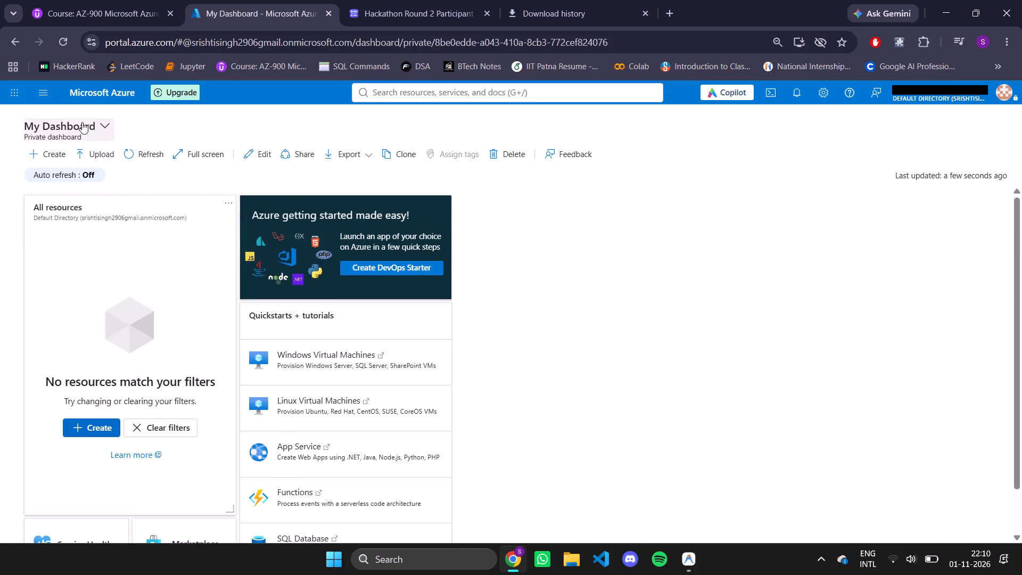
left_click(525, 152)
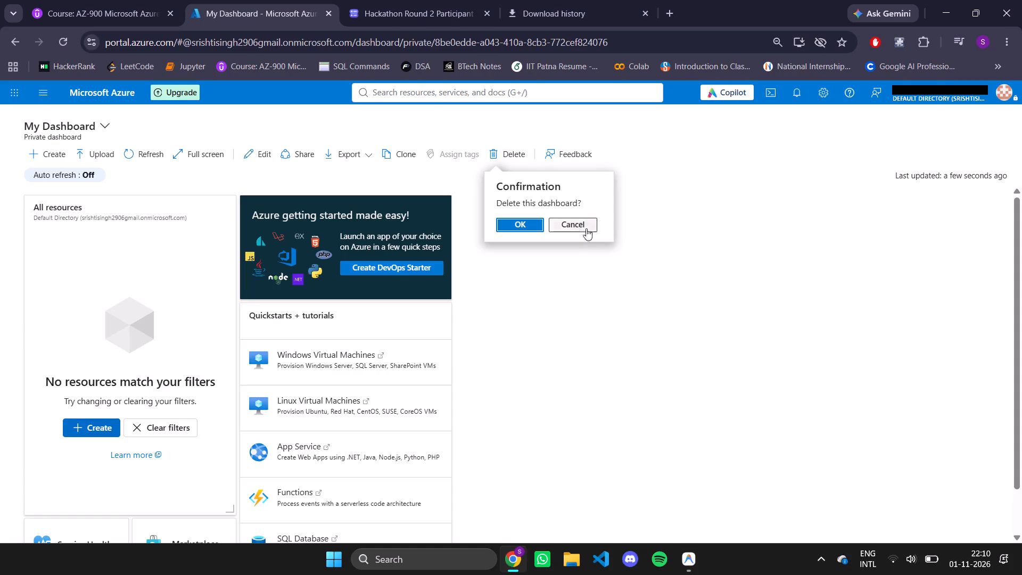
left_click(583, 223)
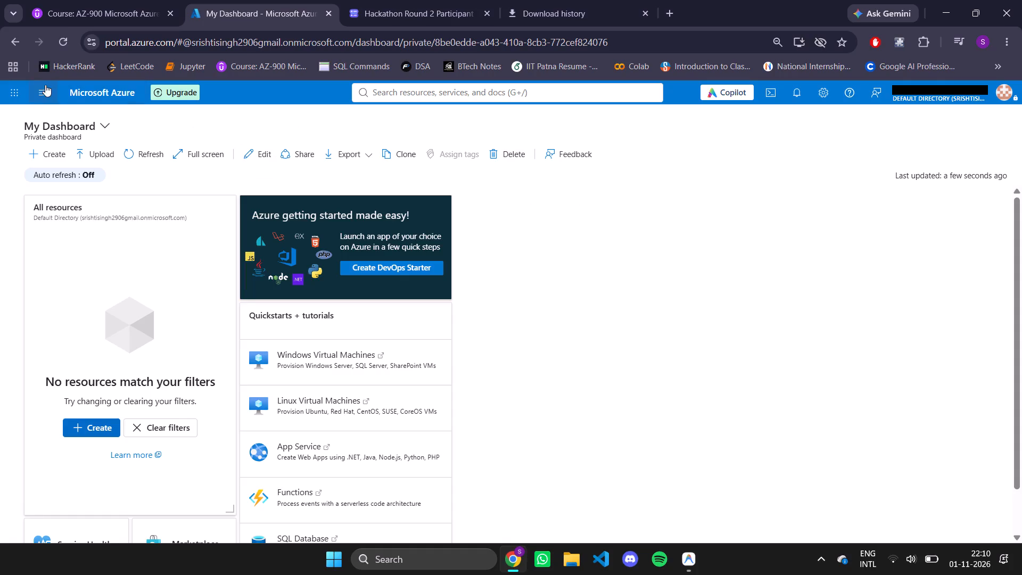
left_click(44, 90)
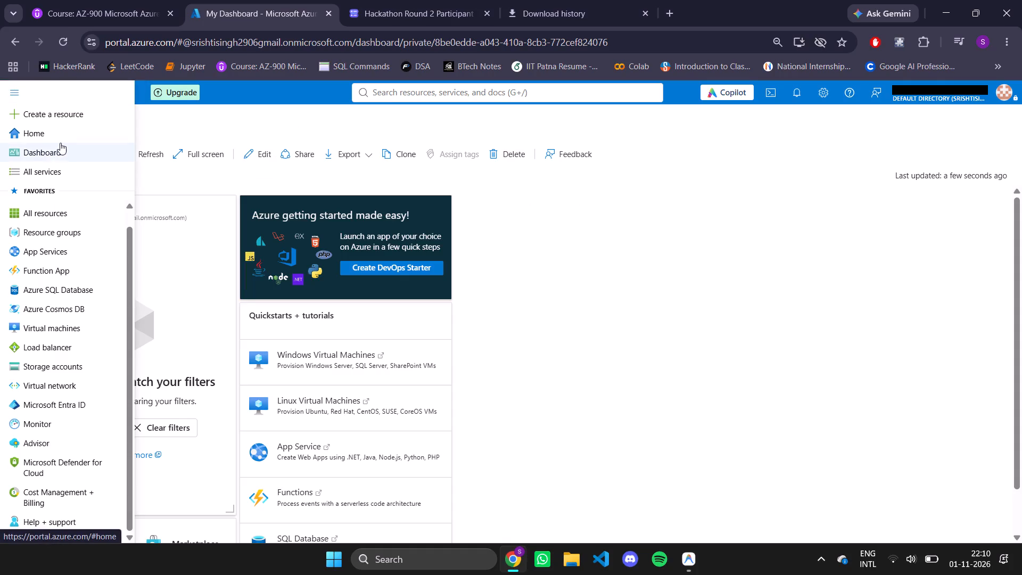
left_click(64, 138)
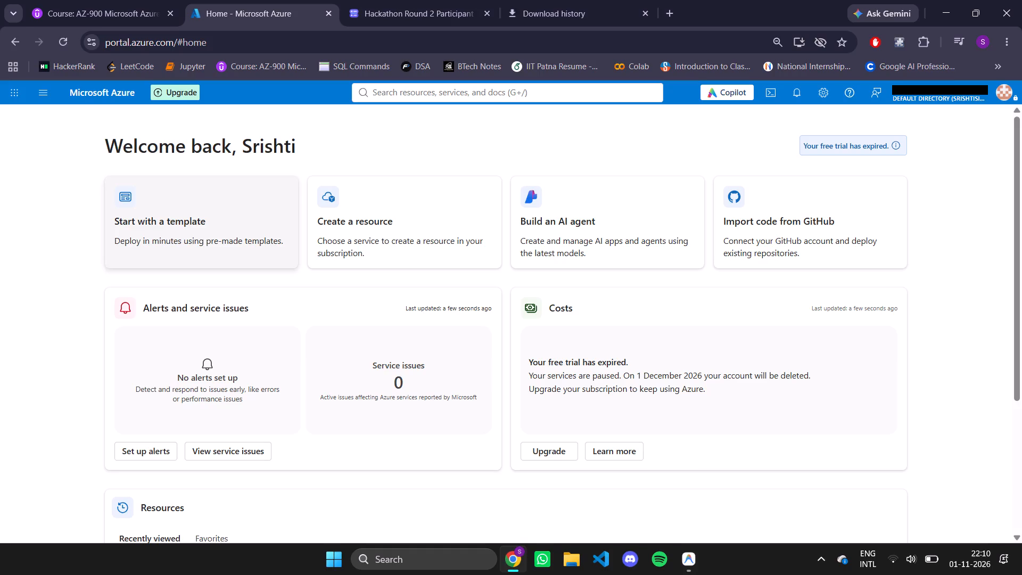
scroll(217, 374, "down", 5)
scroll(217, 374, "up", 4)
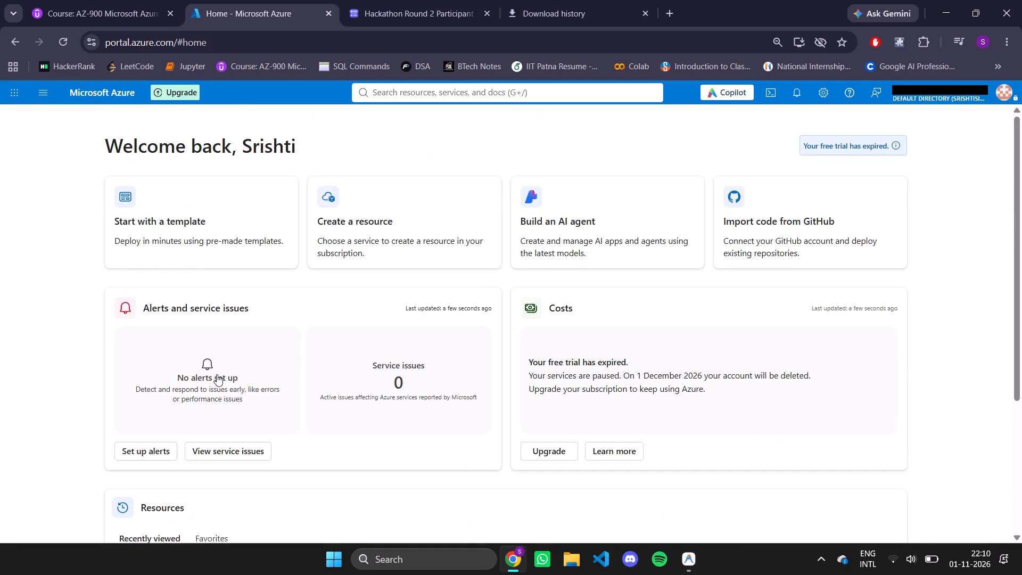
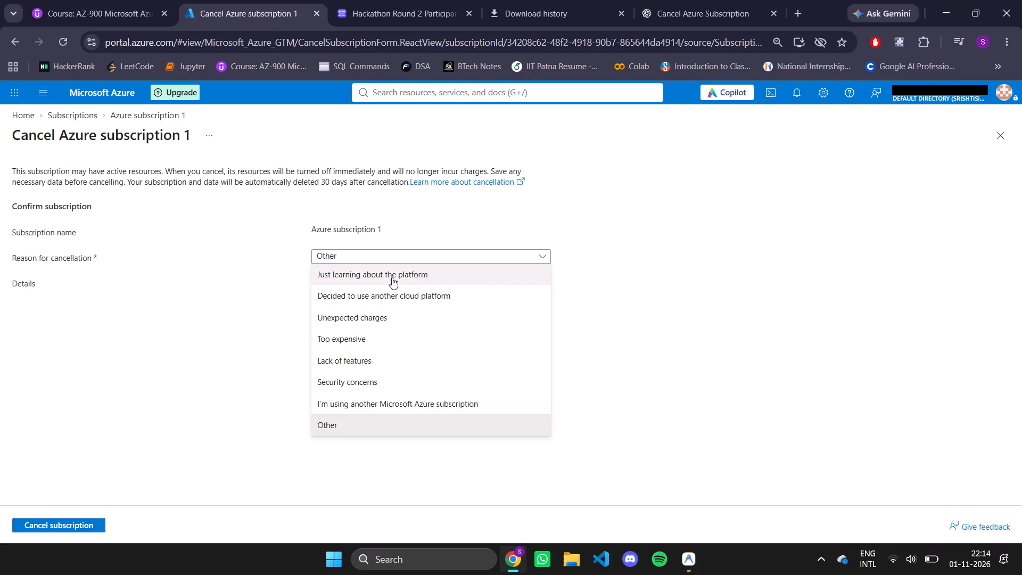
left_click(395, 272)
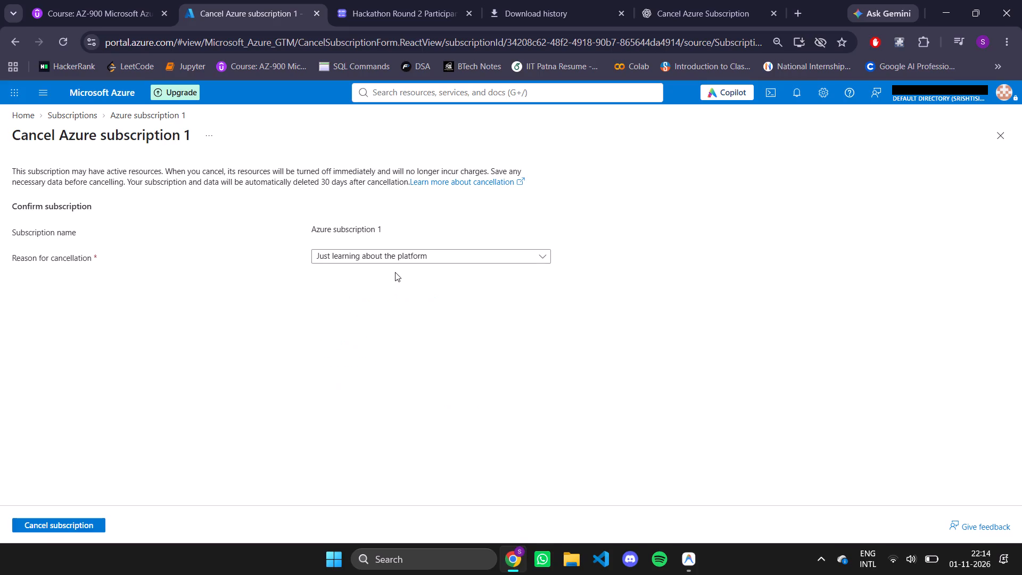
left_click(90, 528)
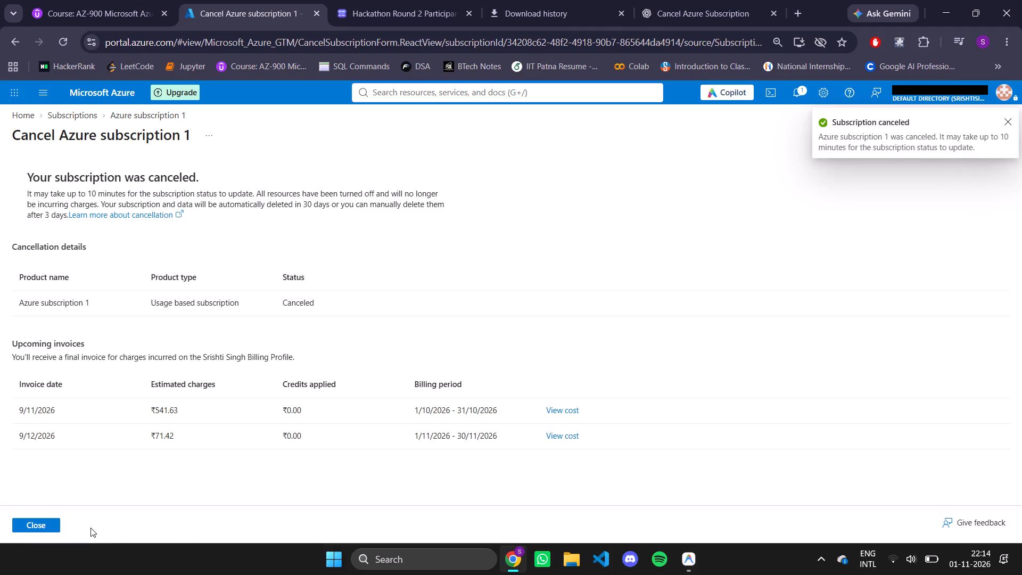
Capture a screenshot of the Cancel Azure subscription 1 page, covering the area from its title through the cancellation details.
scroll(226, 399, "down", 3)
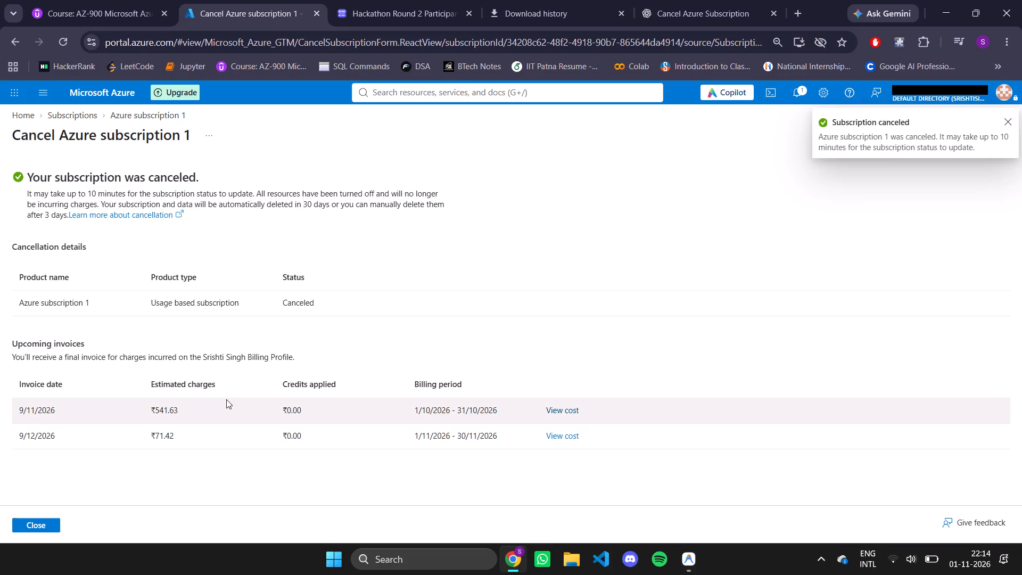
scroll(226, 399, "up", 1)
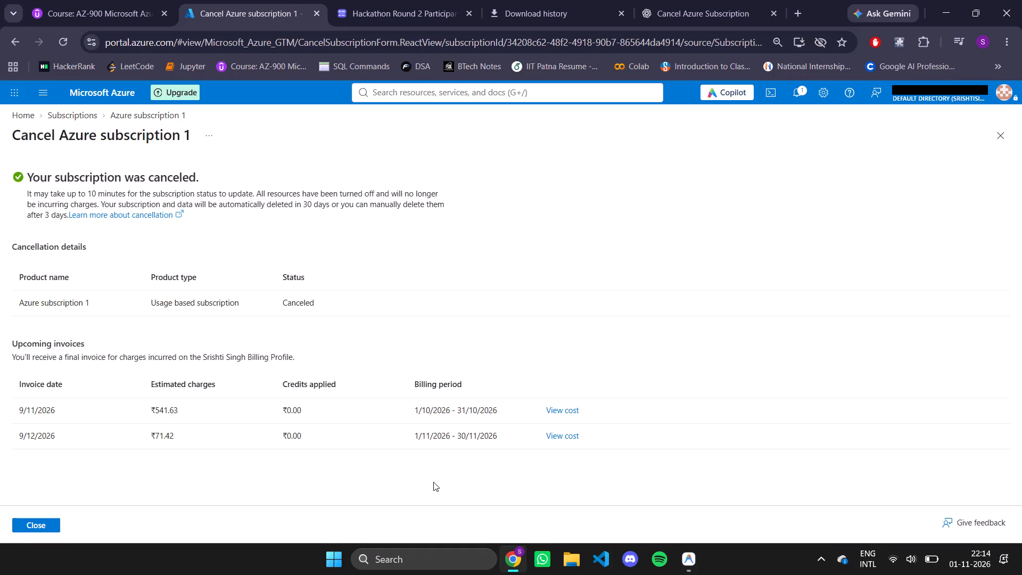
key("Print")
left_click_drag(3, 128, 596, 335)
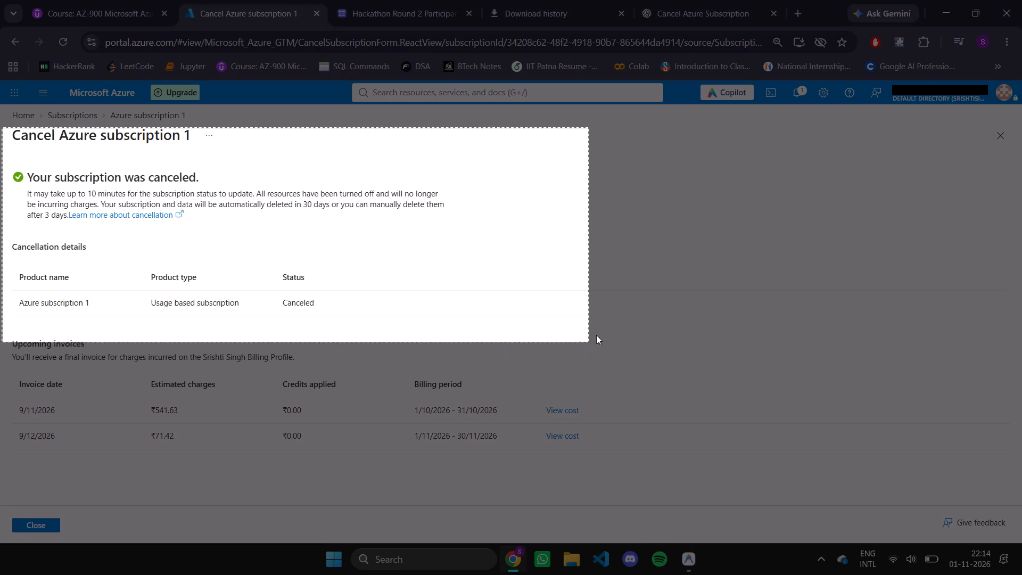
left_click_drag(596, 335, 602, 331)
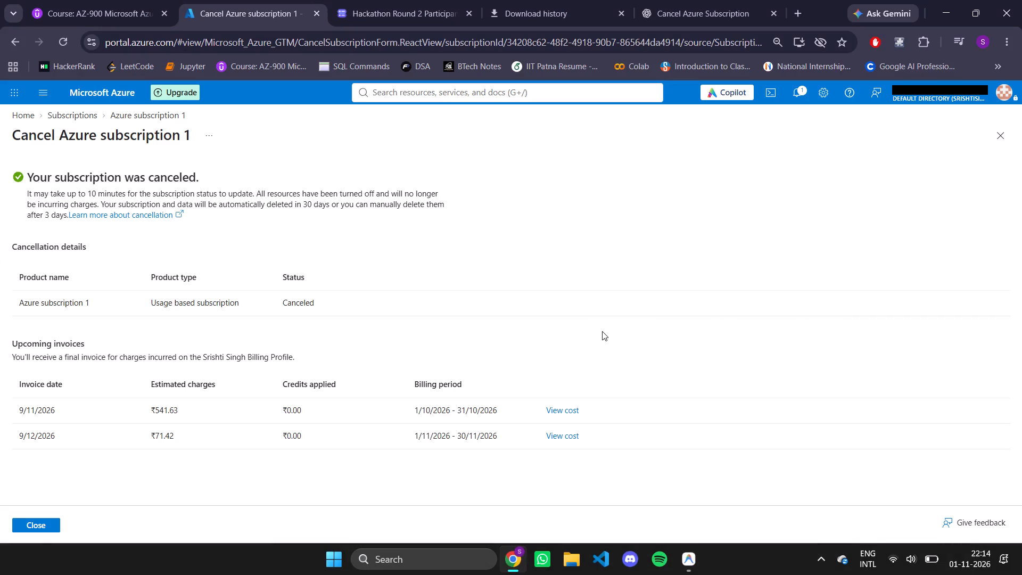
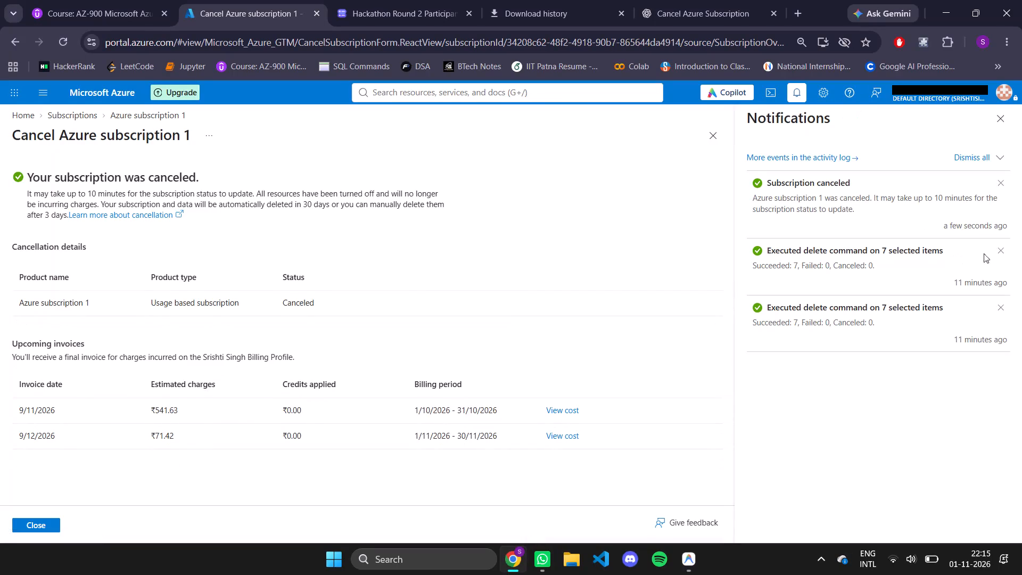
Dismiss the notifications and capture a screenshot of the Cancel Azure subscription 1 page, from its breadcrumb through the upcoming invoices.
left_click(1002, 120)
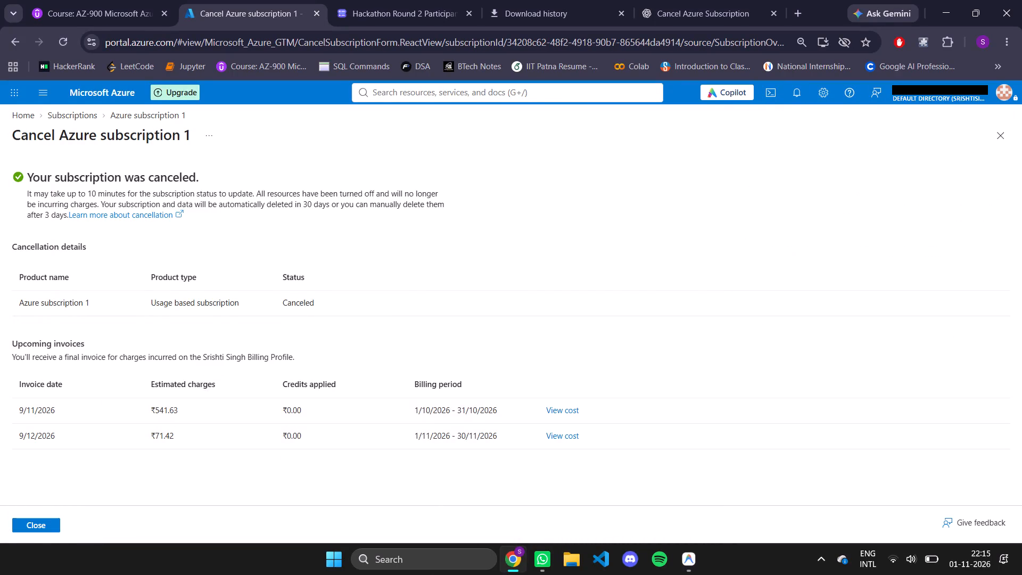
key("Print")
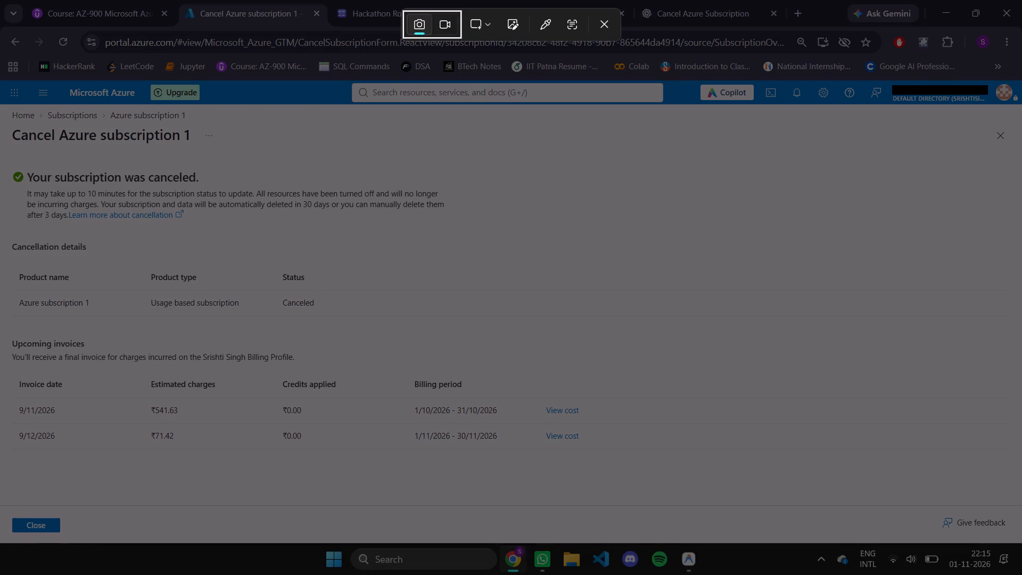
left_click_drag(1, 96, 729, 541)
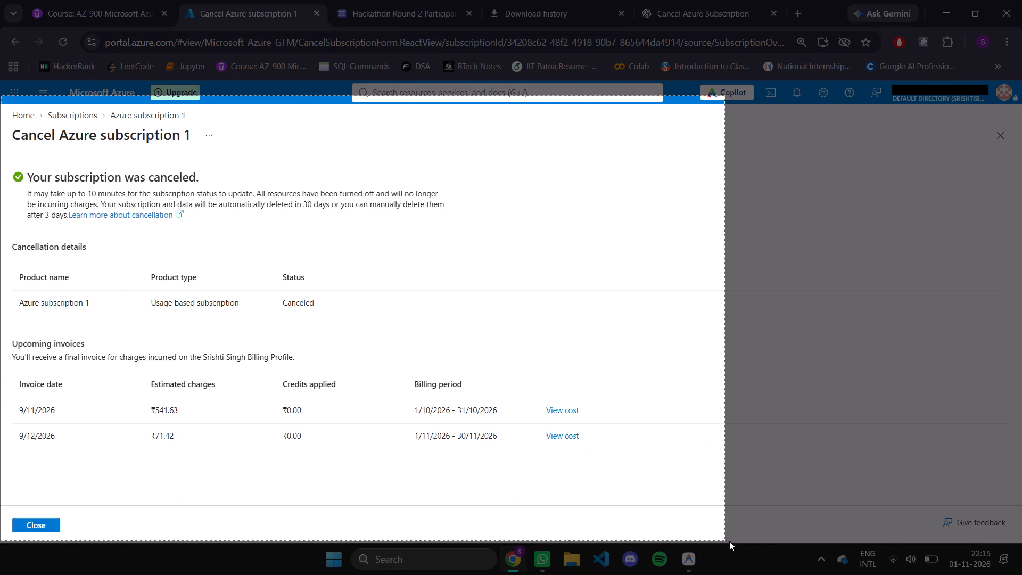
left_click_drag(729, 541, 869, 539)
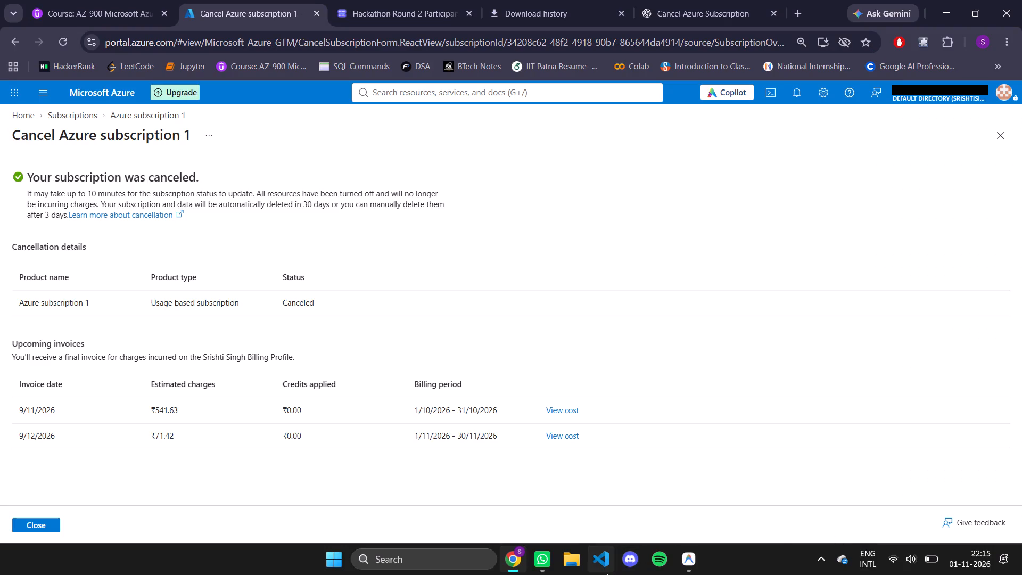
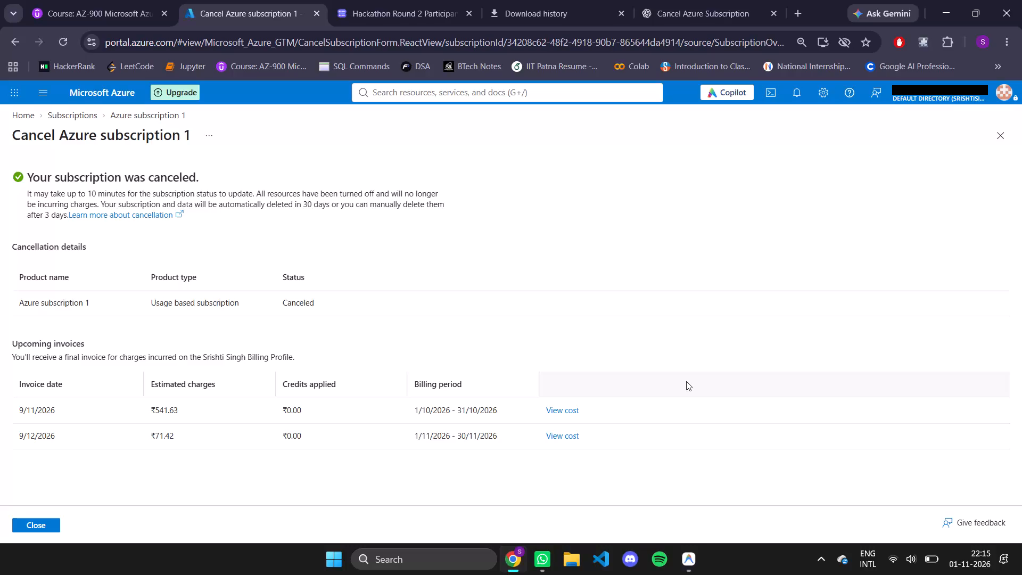
left_click(568, 416)
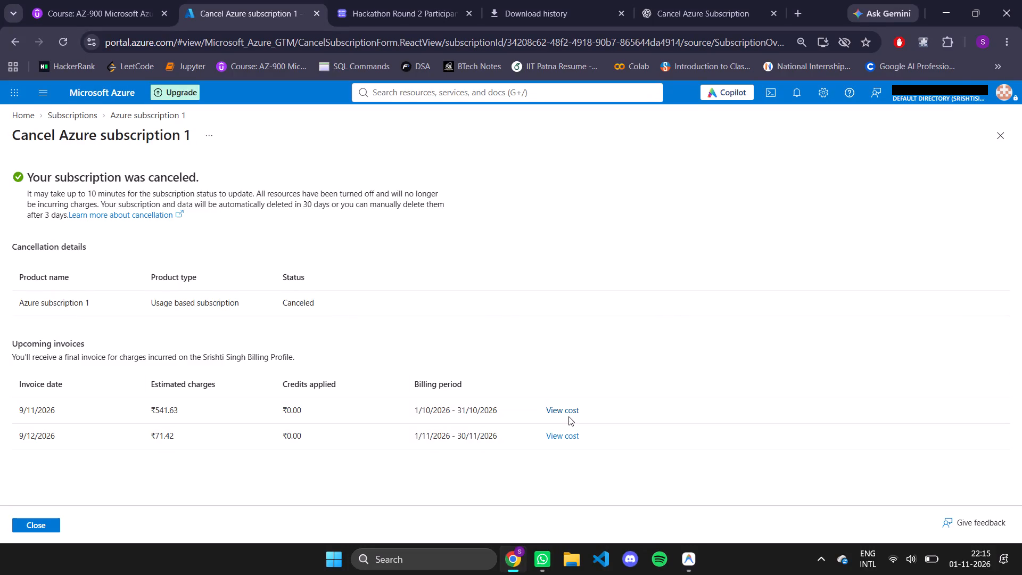
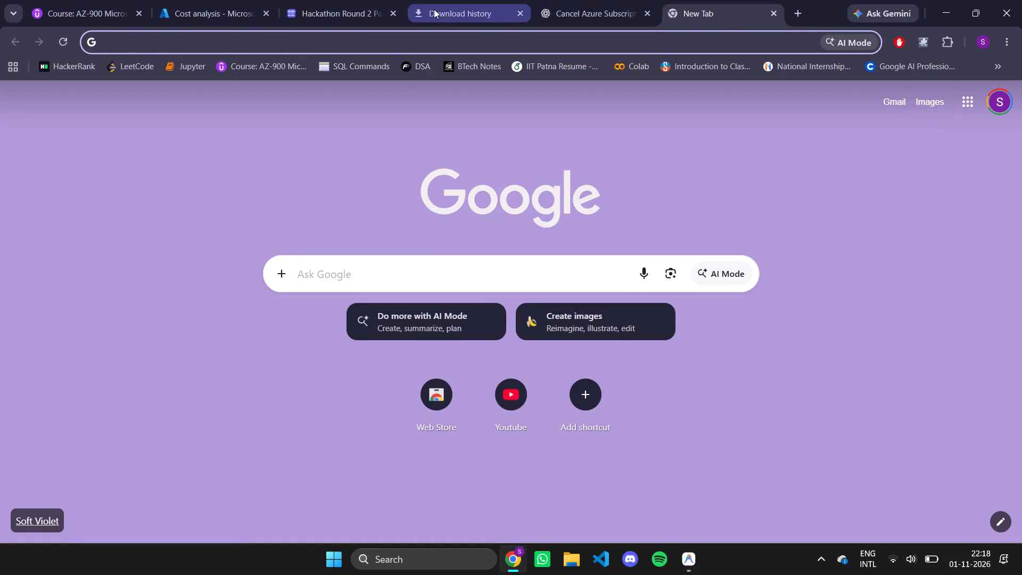
Switch to the Azure Cost analysis page and go back from it to the Cancel Azure subscription 1 page.
left_click(203, 2)
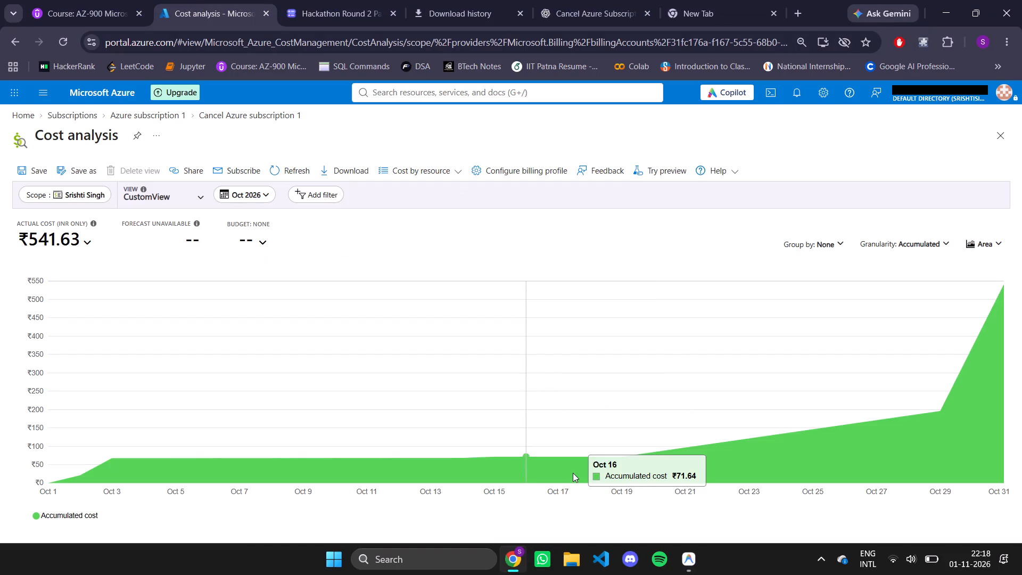
left_click(17, 40)
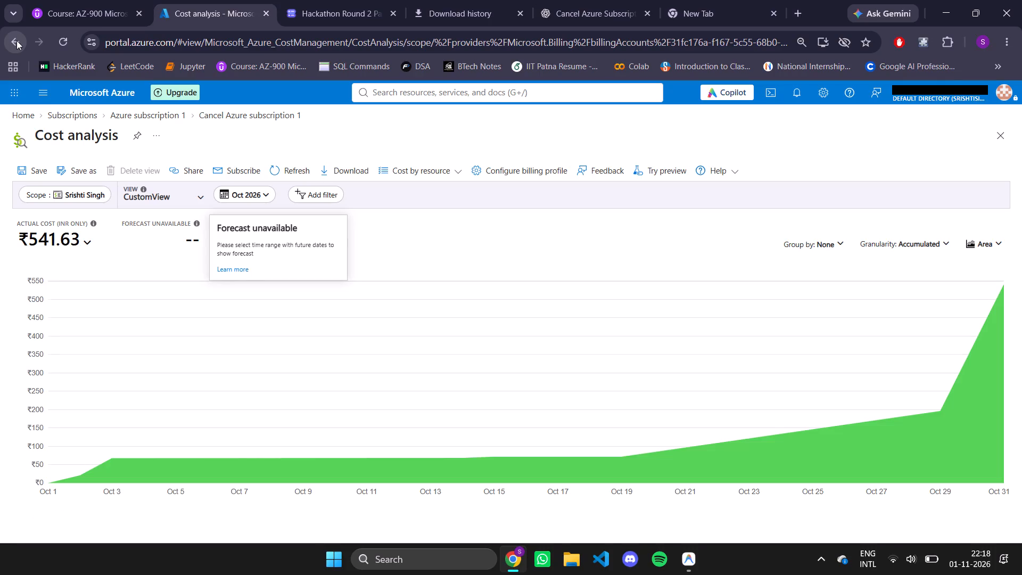